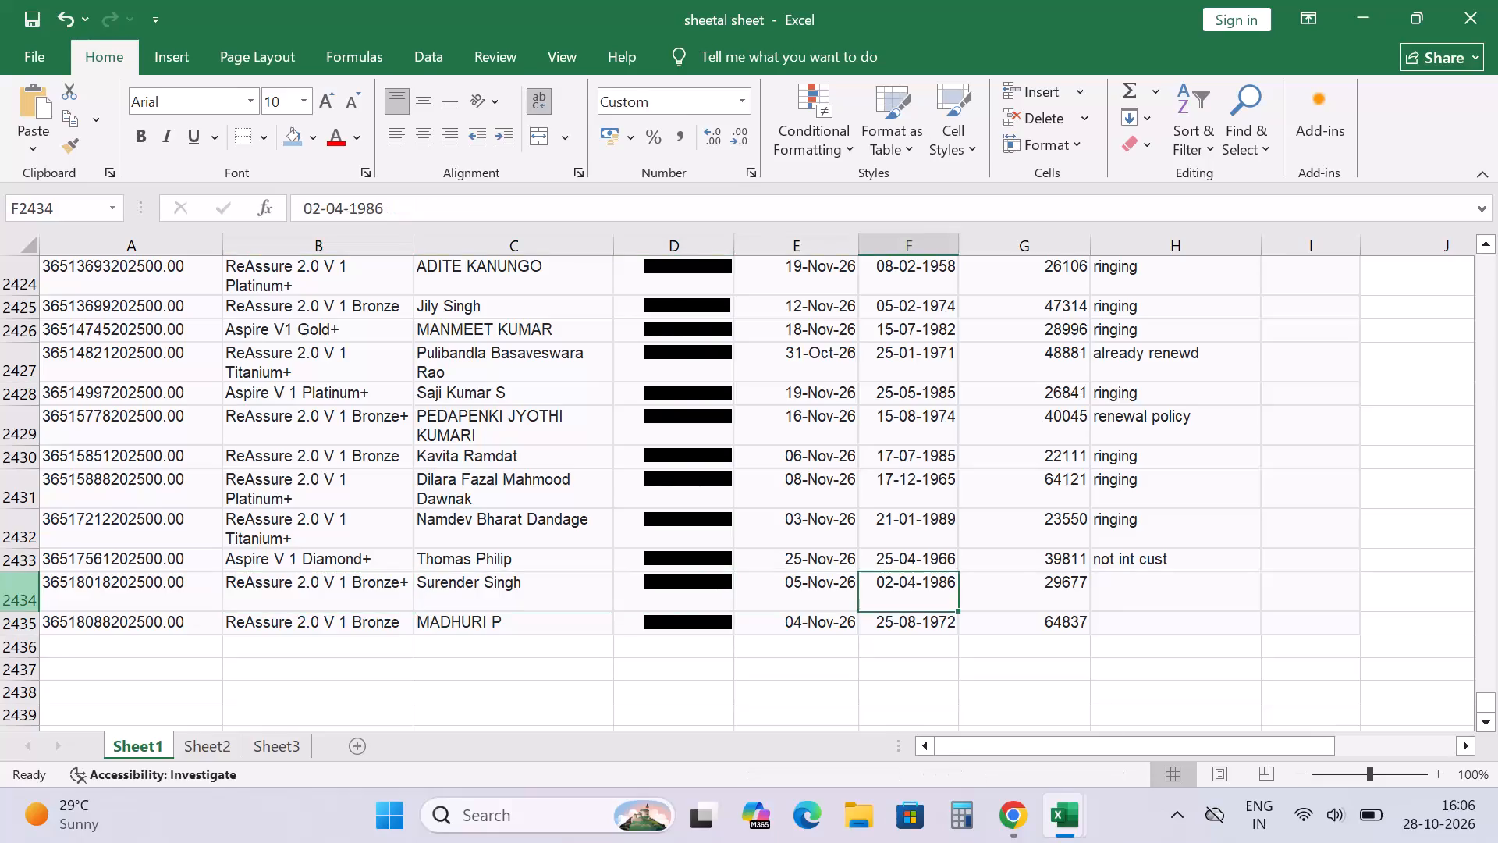
# Enter the remark "call disconnect" in column H for the customer in row 2434 and save the workbook.
pyautogui.press('Right')
pyautogui.press('Right')
pyautogui.write('call disconnect')
pyautogui.press('space')
pyautogui.hotkey('ctrl', 's')
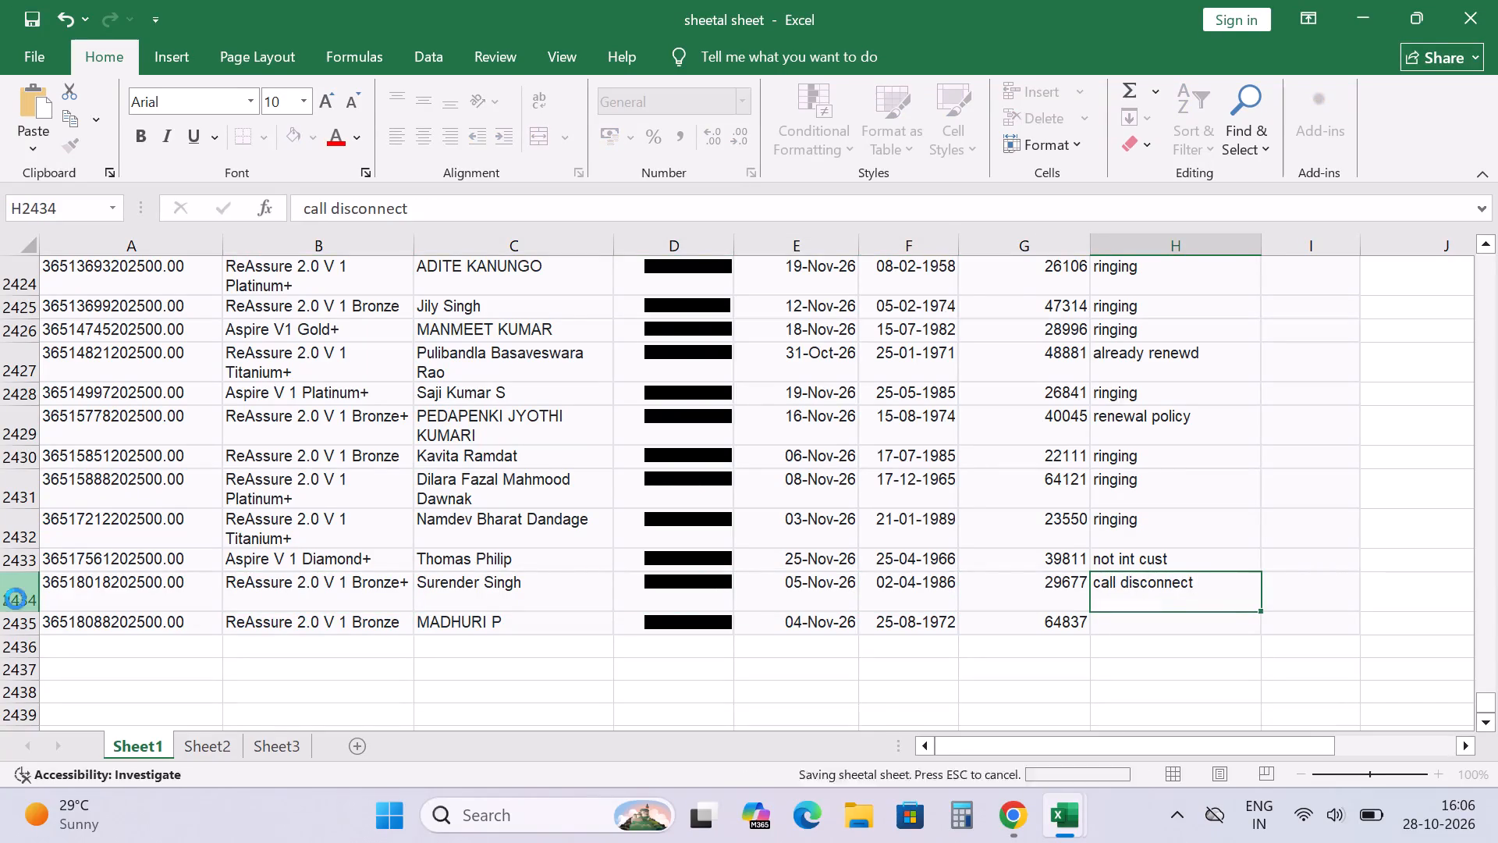
# Go to the column D entry of the last customer record, in row 2435.
pyautogui.press('Down')
pyautogui.press('Left')
pyautogui.press('Left')
pyautogui.press('Left')
pyautogui.press('Left')
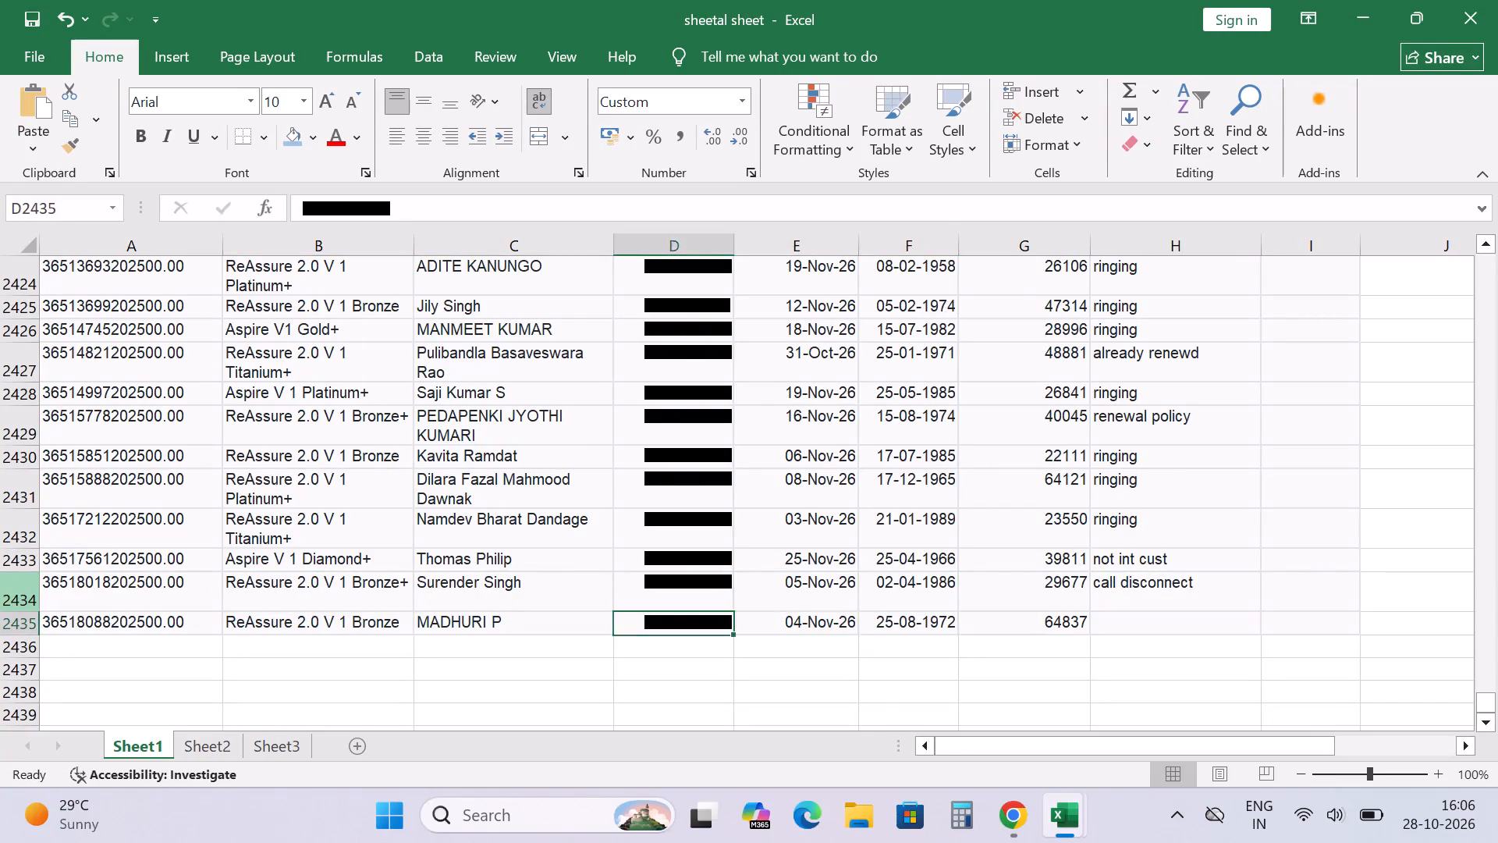
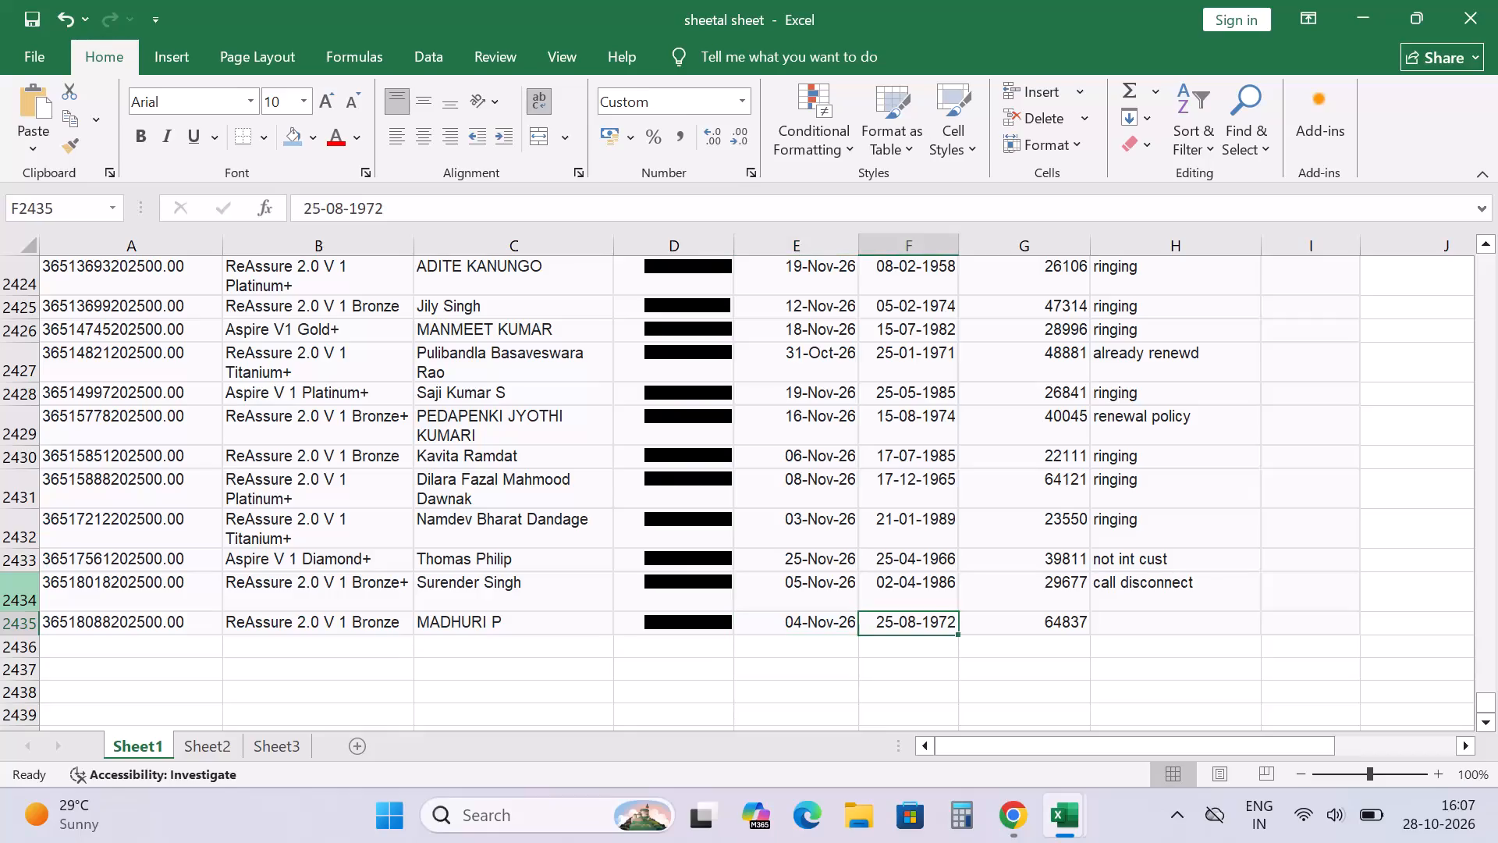
# Enter the remark "ringing" in column H for the customer in row 2435 and save the workbook.
pyautogui.press('Right')
pyautogui.press('Right')
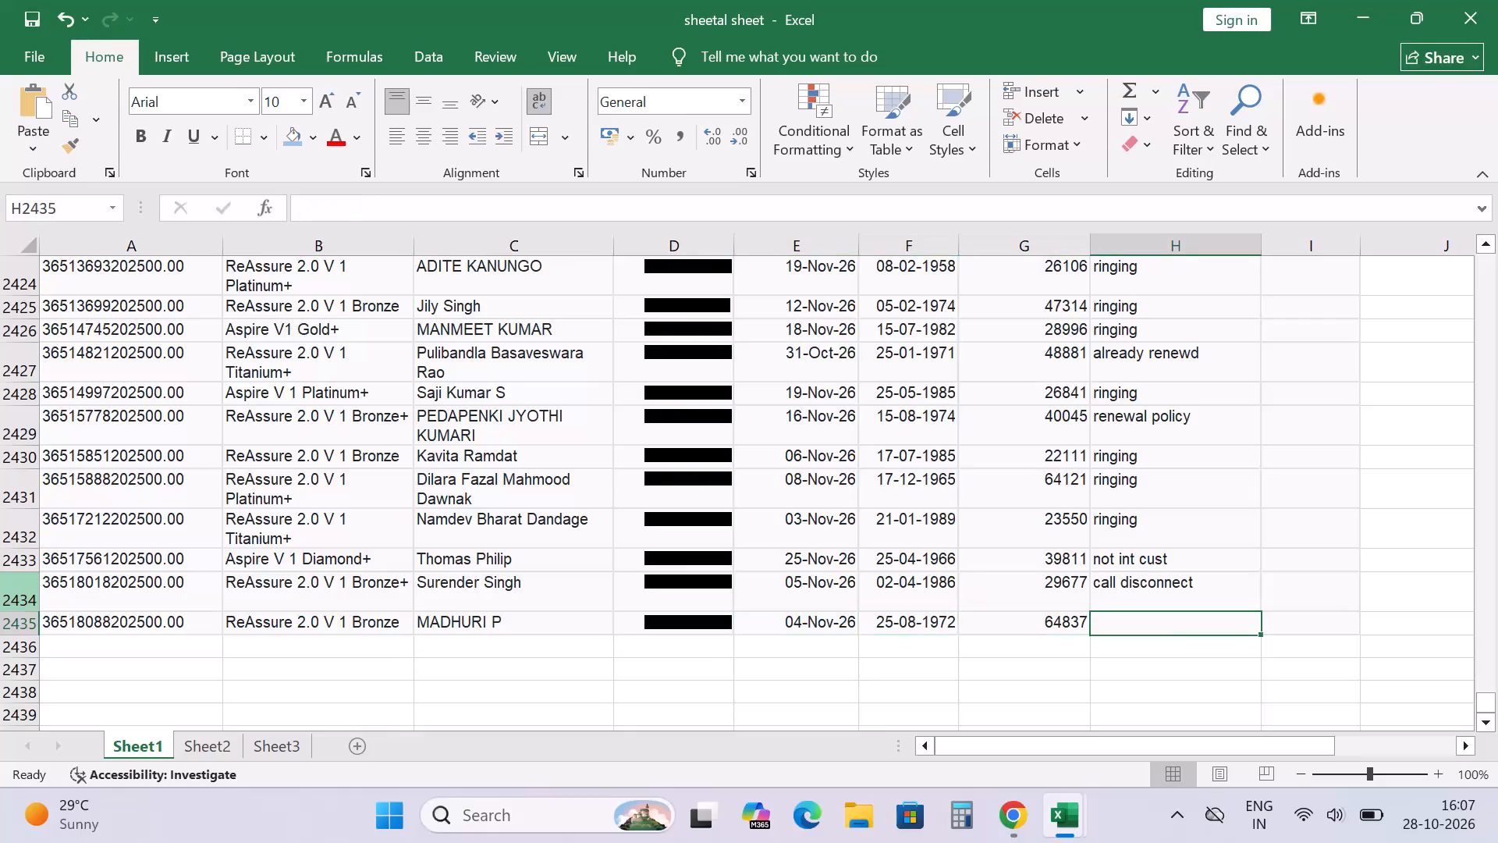
pyautogui.write('ringing')
pyautogui.press('space')
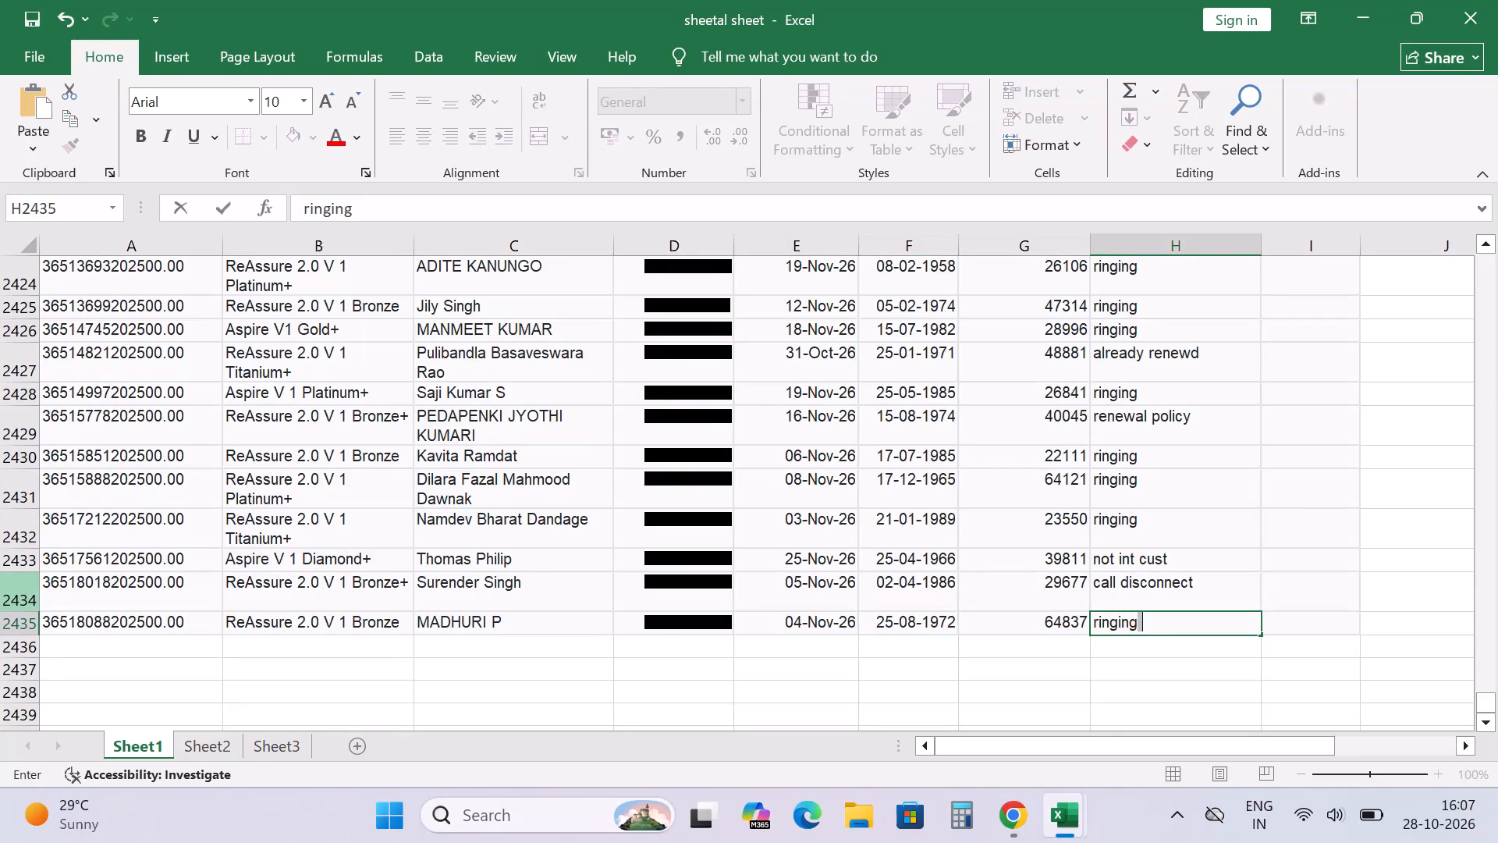
pyautogui.hotkey('ctrl', 's')
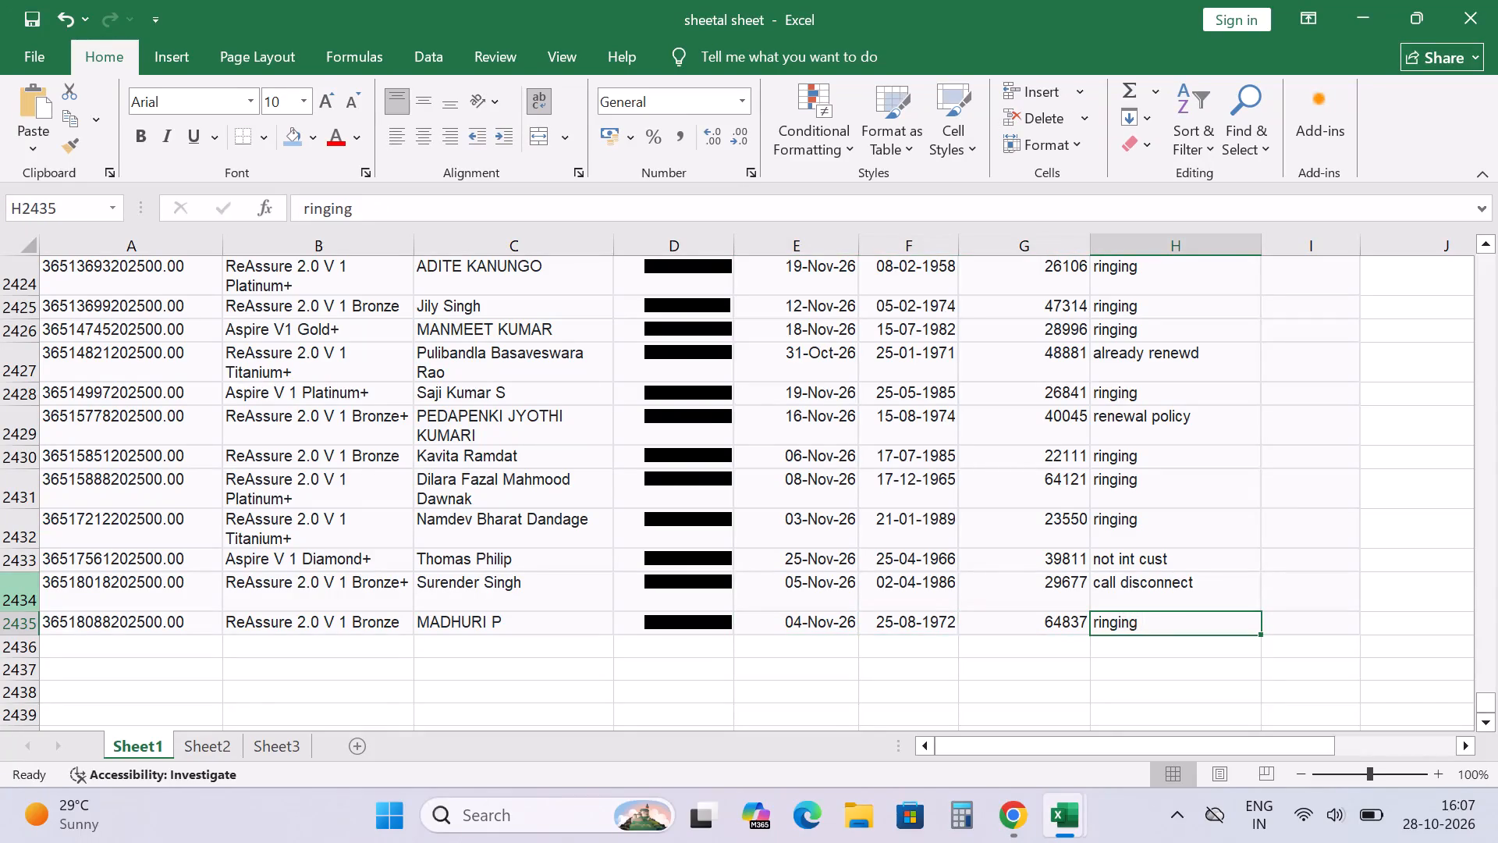
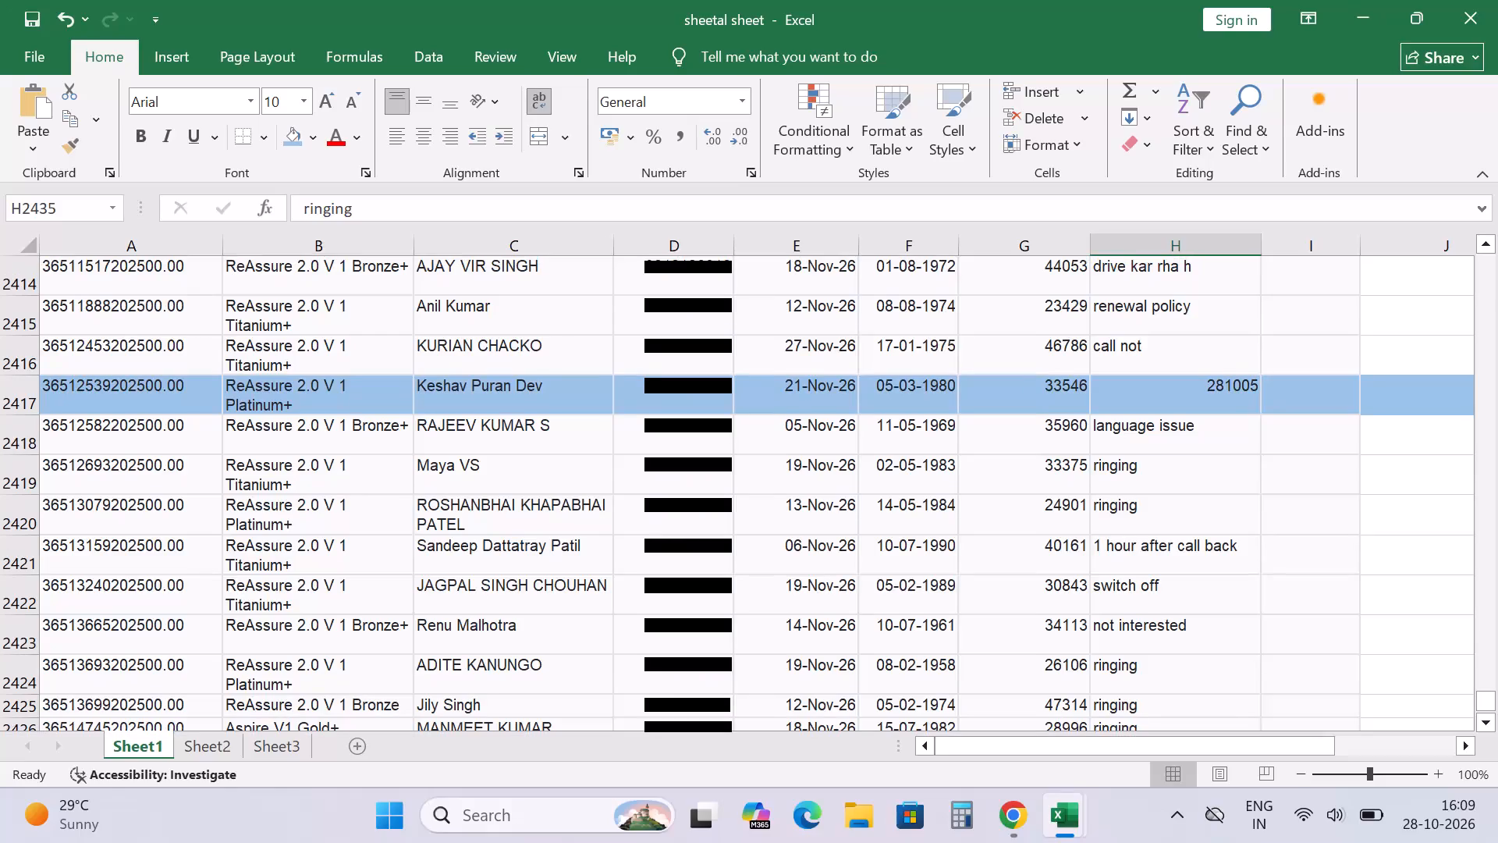
# Review earlier customers' call remarks from row 2421 back to row 2370 for pending callbacks, selecting rows 2421 and 2379 with one-hour callback remarks.
pyautogui.click(25, 554)
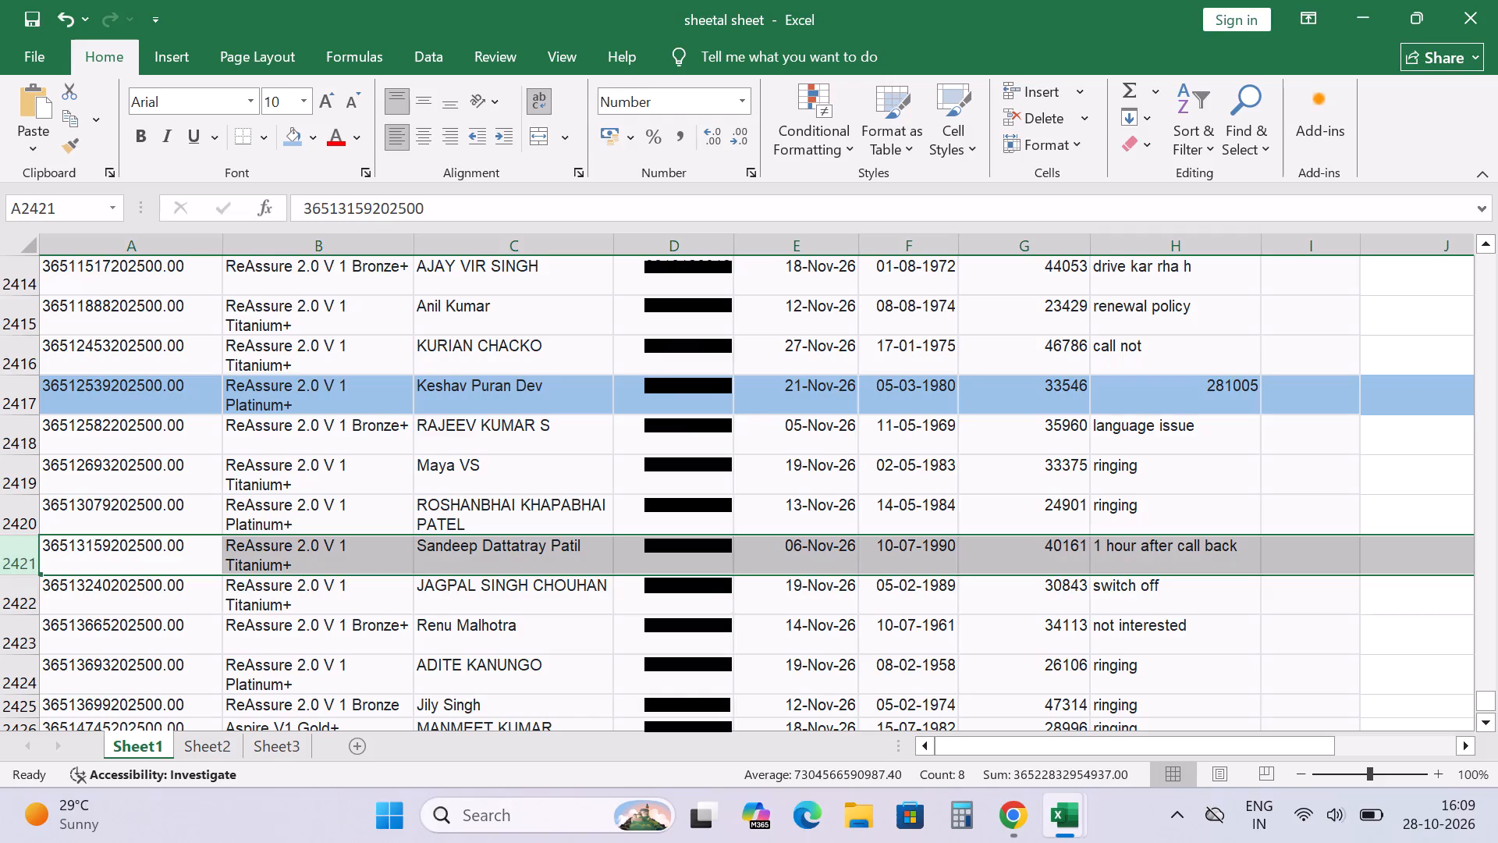
pyautogui.scroll(5, 666, 473)
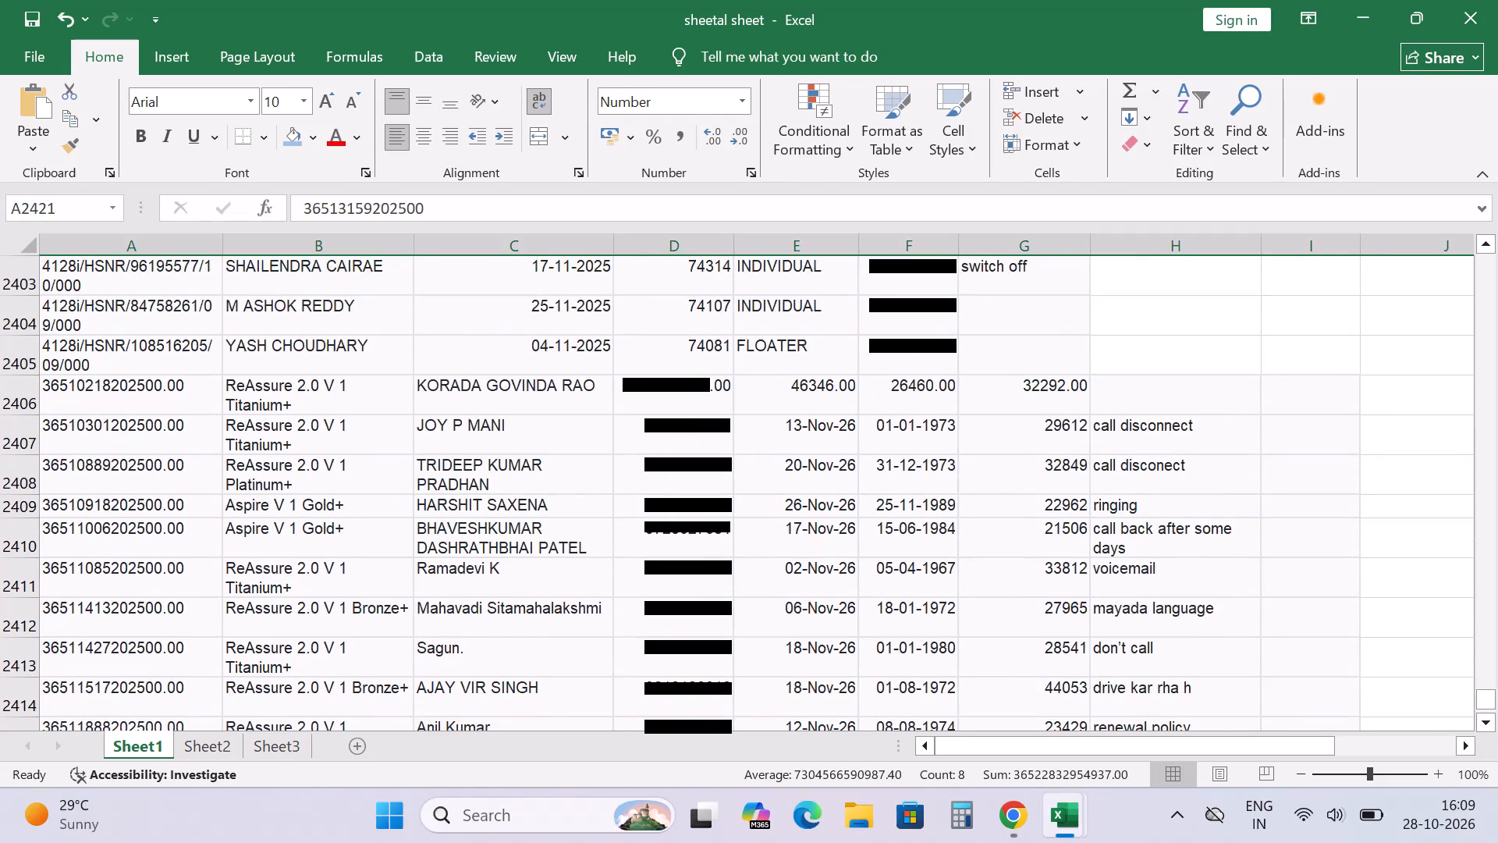
pyautogui.scroll(5, 666, 473)
pyautogui.hscroll(2, 666, 473)
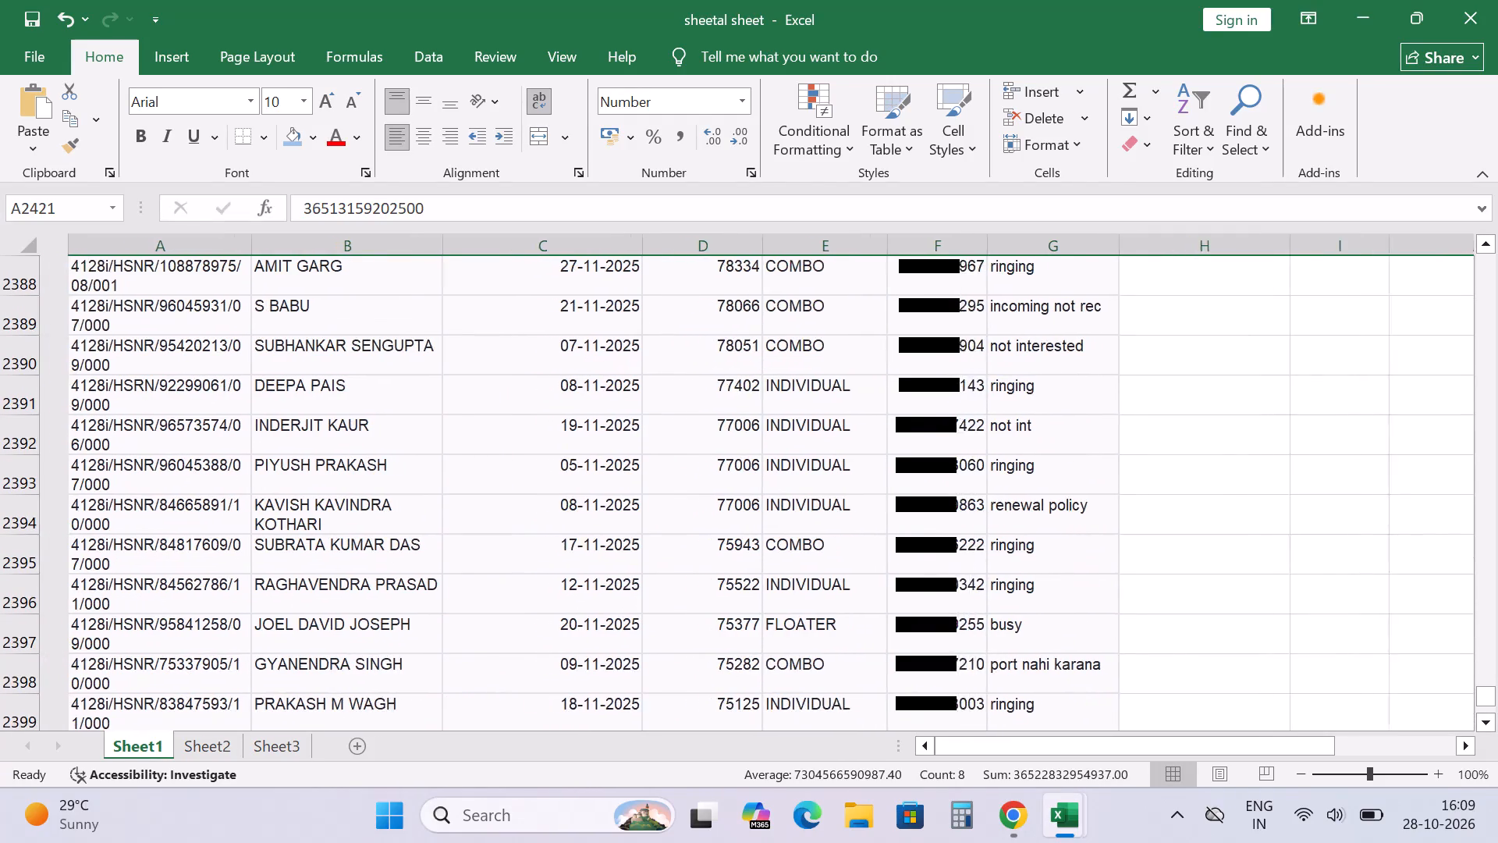
pyautogui.hscroll(1, 666, 473)
pyautogui.scroll(7, 666, 473)
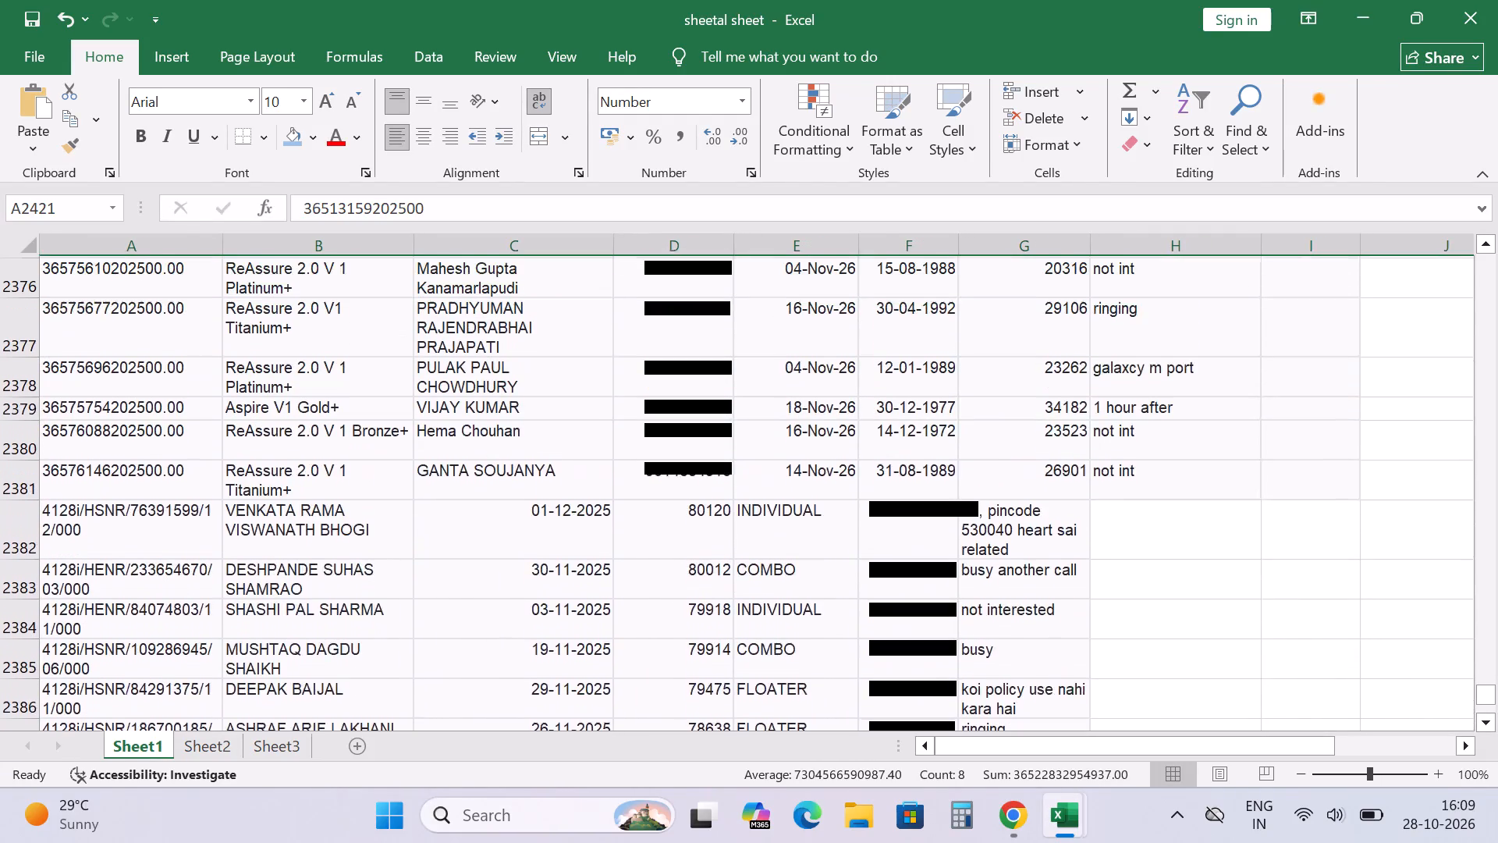
pyautogui.scroll(2, 666, 473)
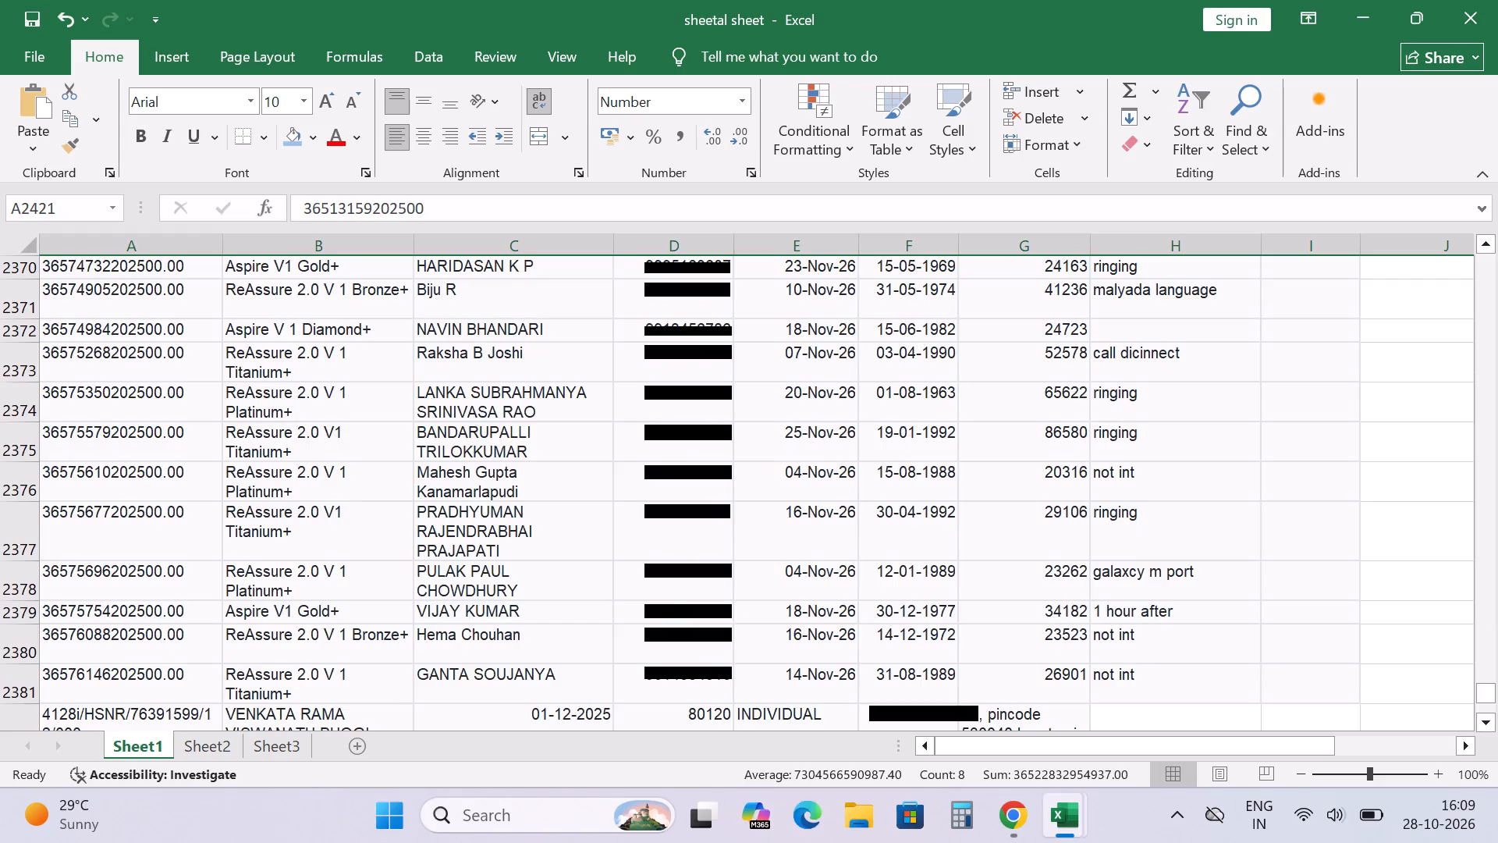
pyautogui.click(1, 592)
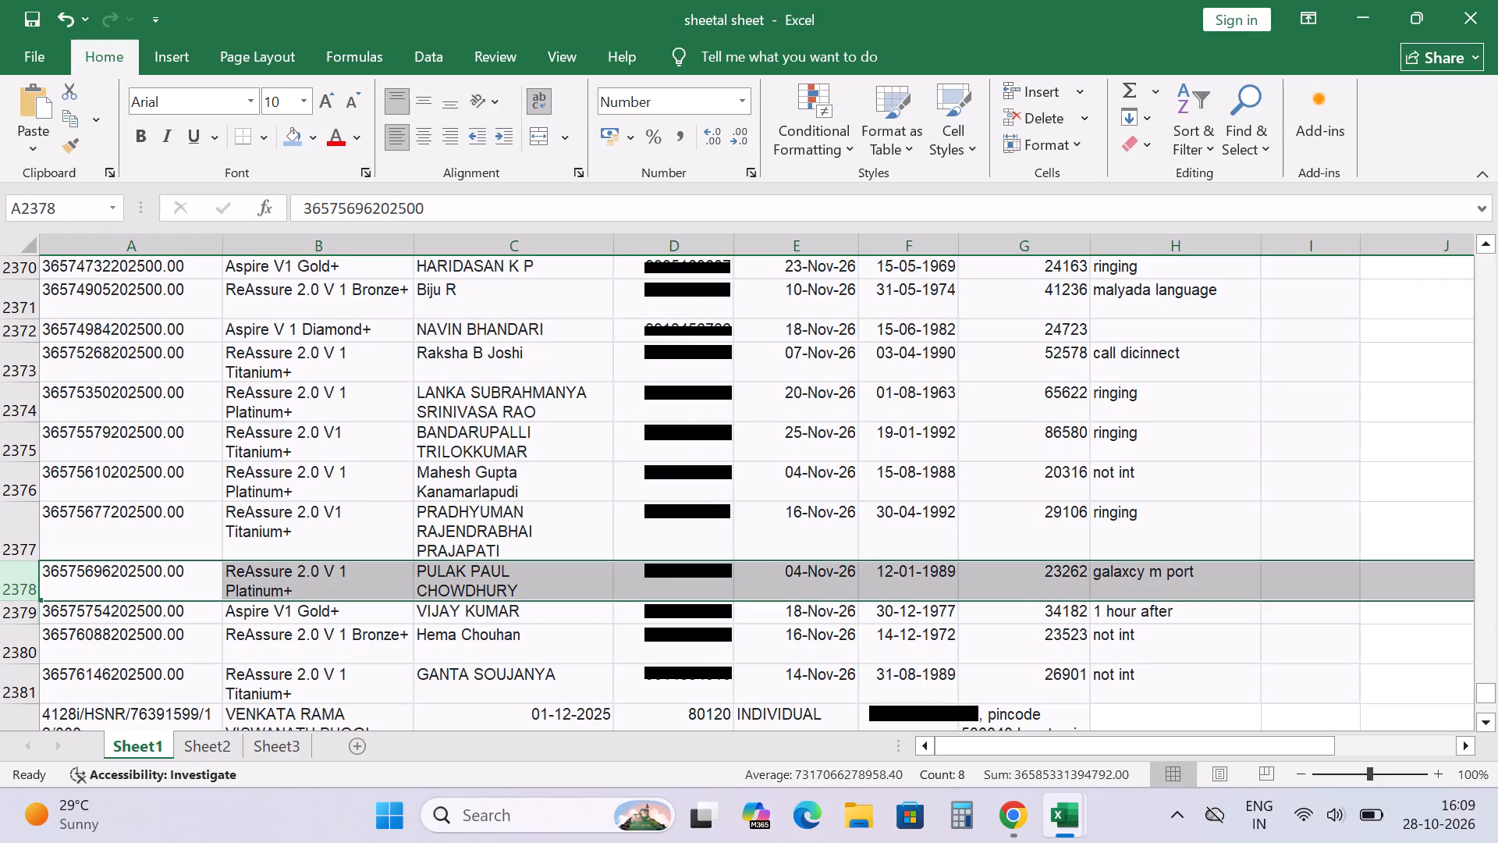
pyautogui.click(1, 614)
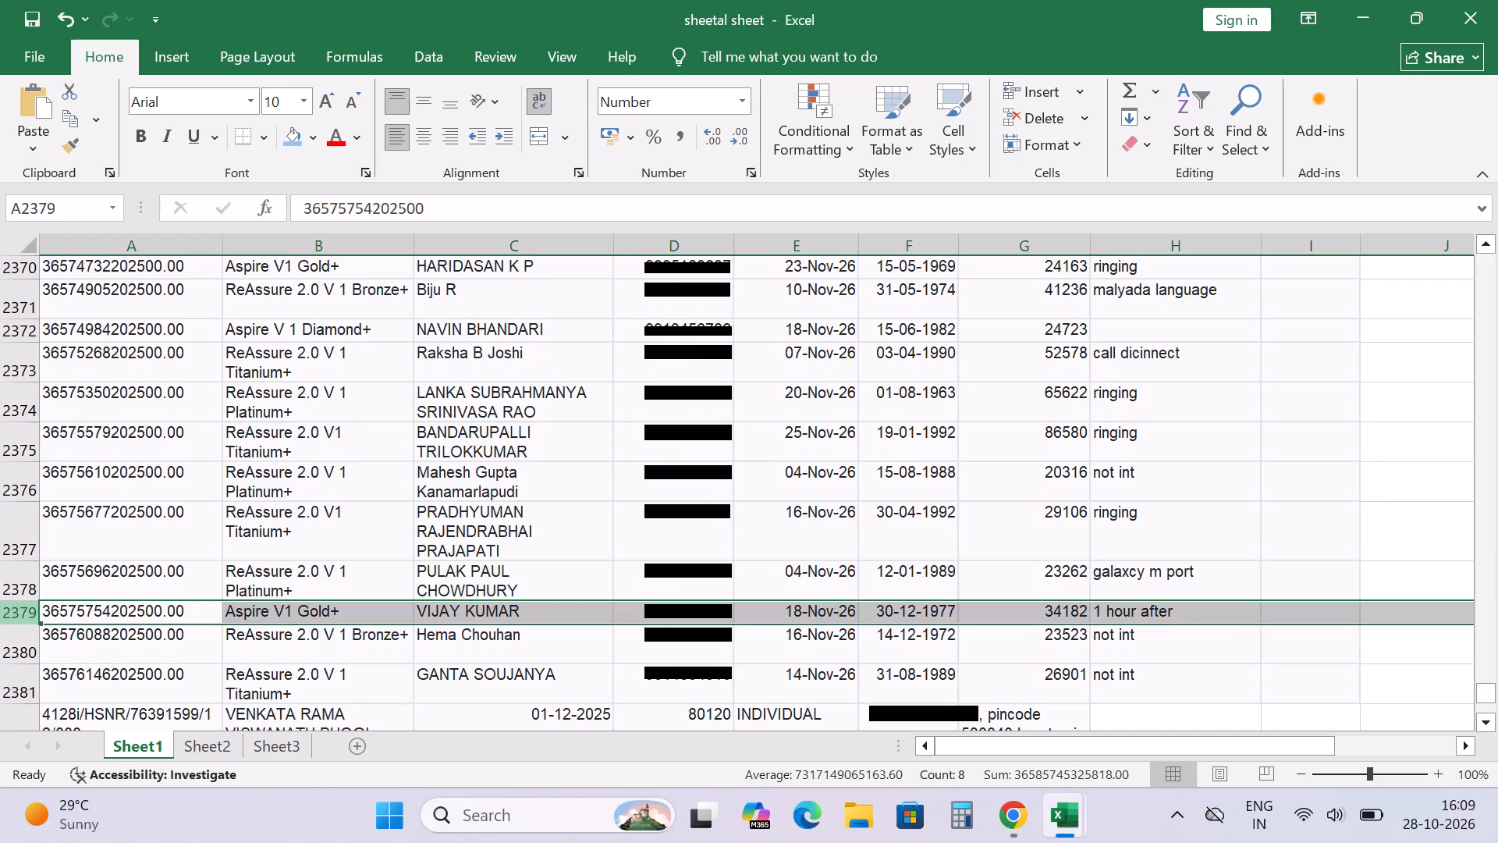
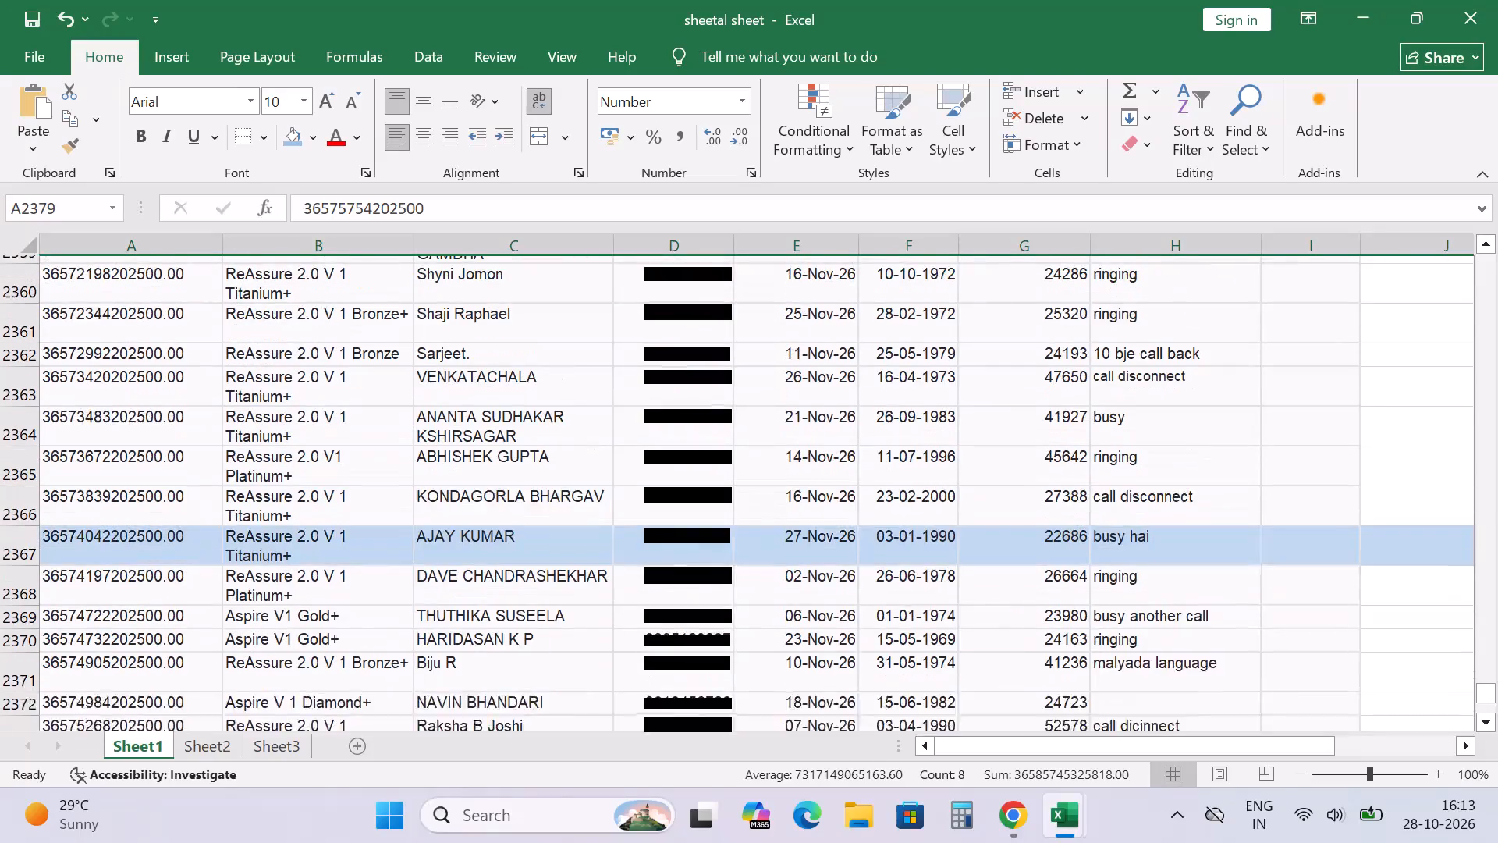
# Select the entire row 2362, the earlier customer record with the remark "10 bje call back".
pyautogui.scroll(1, 896, 644)
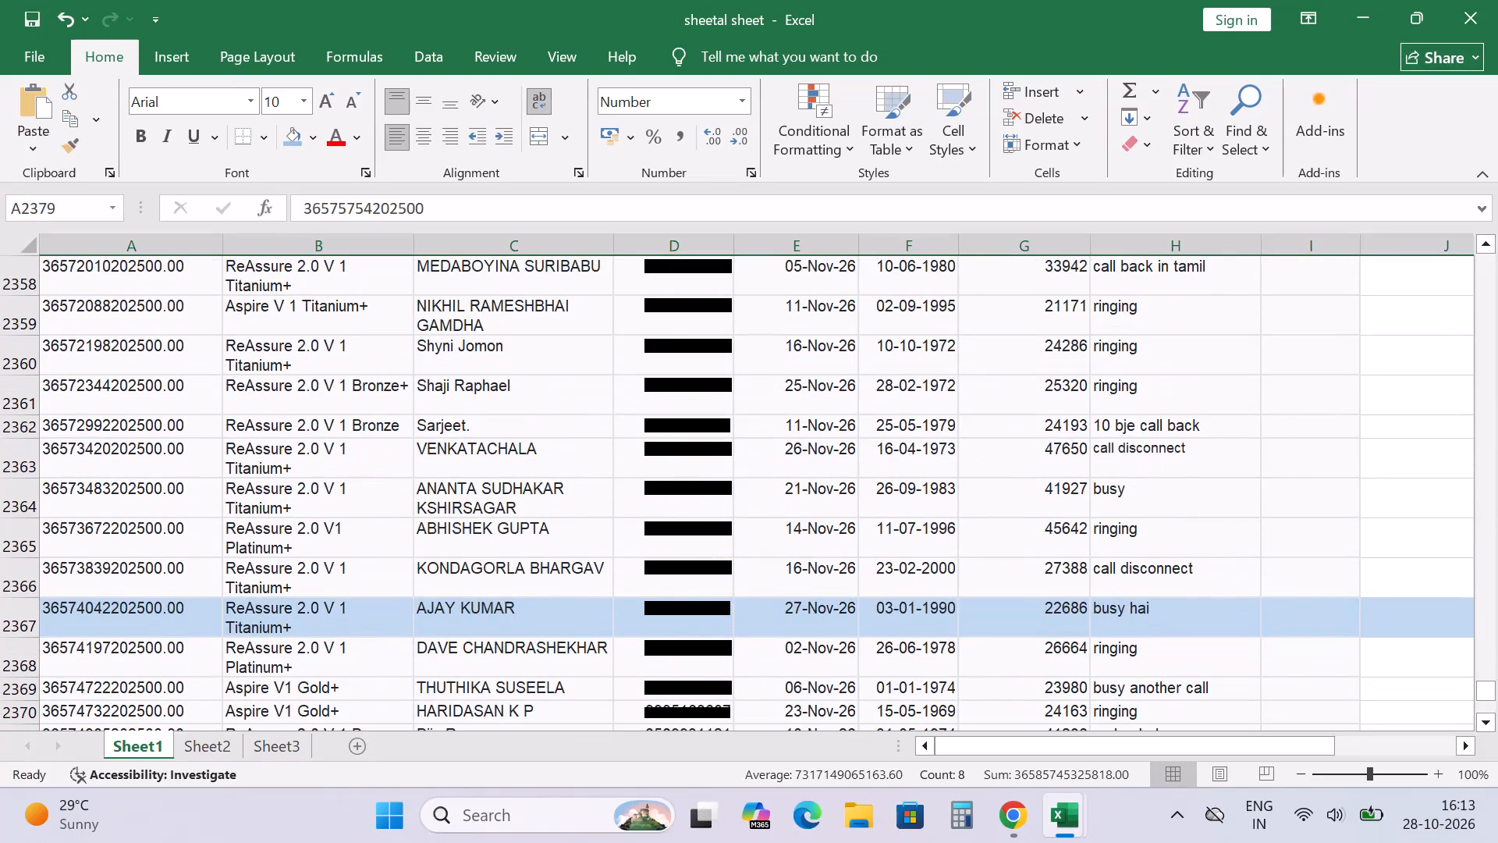
pyautogui.click(22, 428)
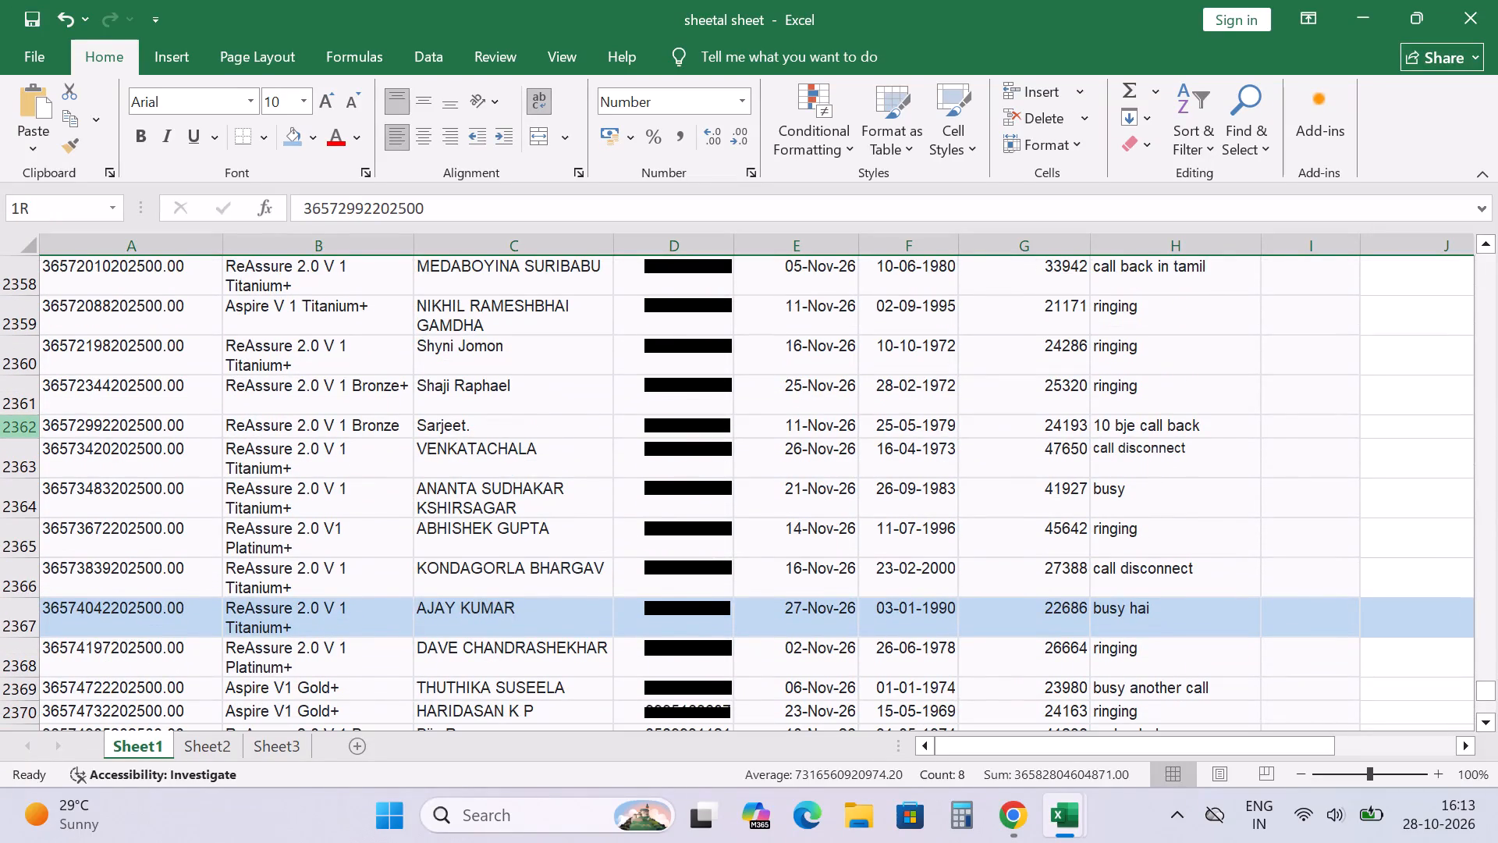
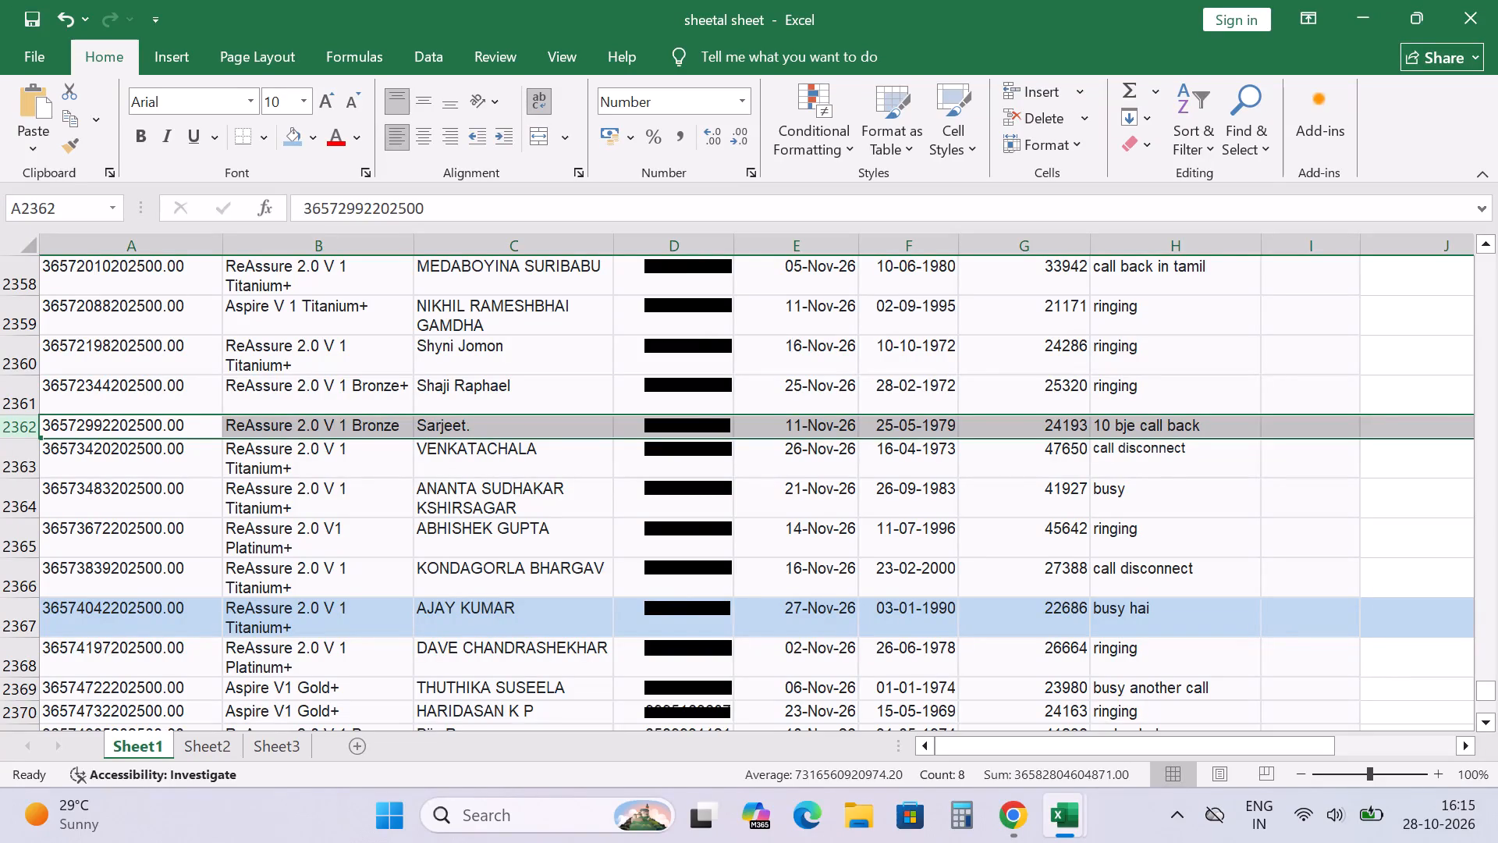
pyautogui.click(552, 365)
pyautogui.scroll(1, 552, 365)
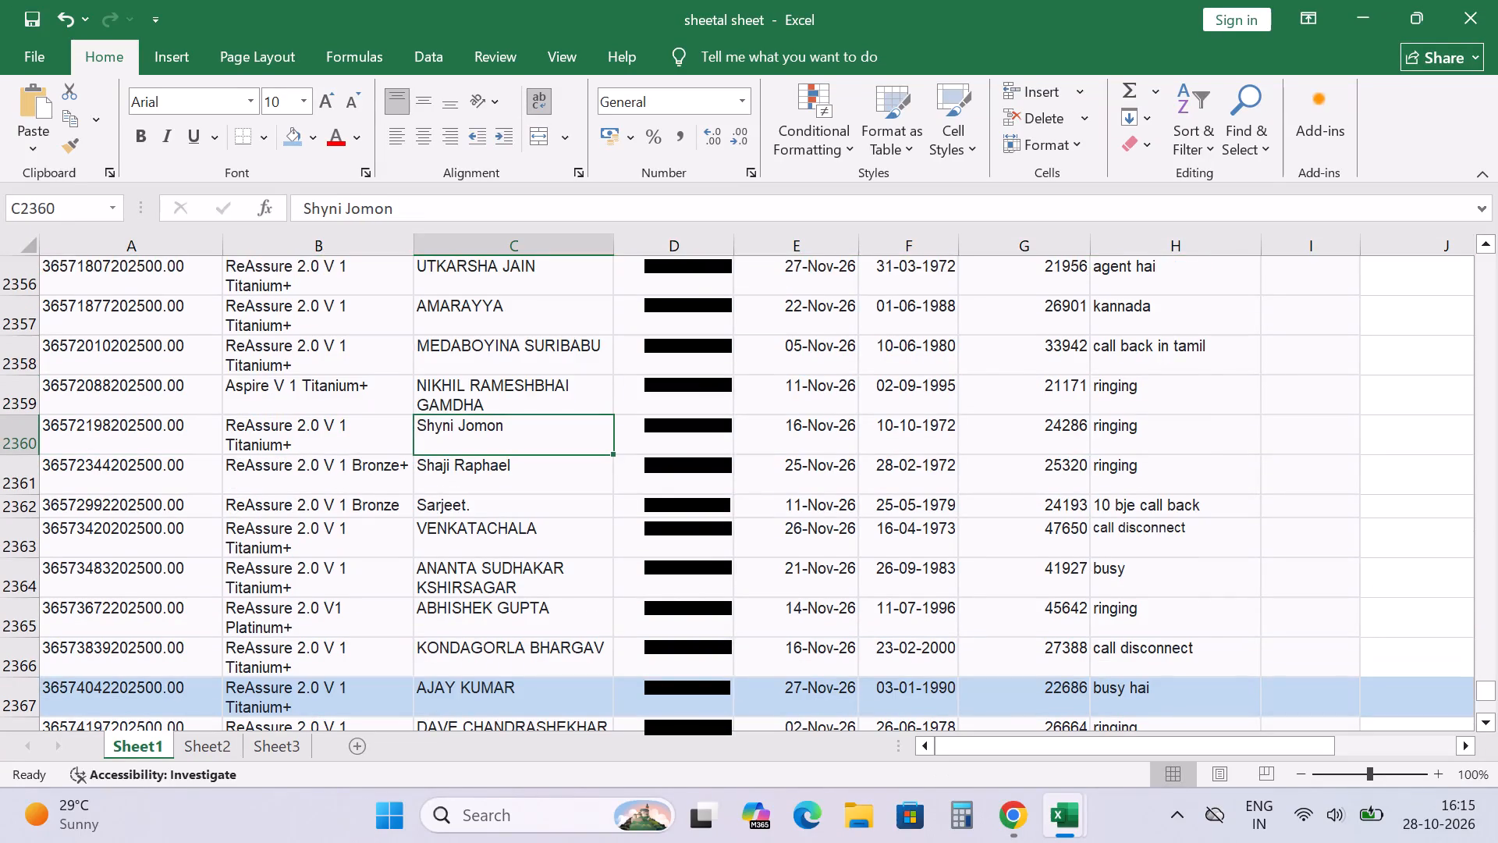
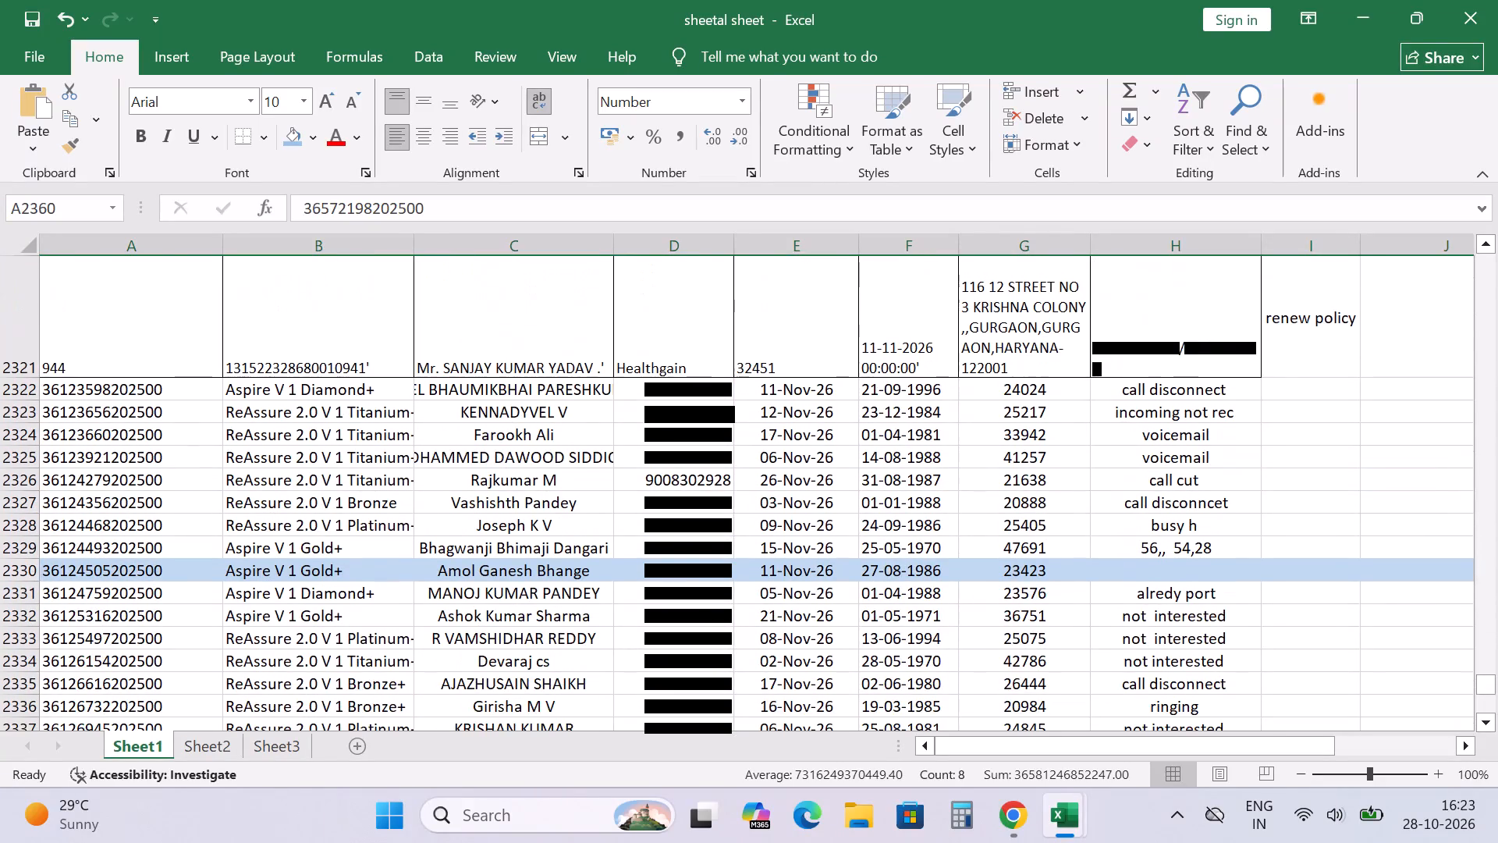
# Examine the earlier customer records and their call remarks, going through rows 2322, 2323, 2324 and 2328 on Sheet1.
pyautogui.scroll(2, 817, 417)
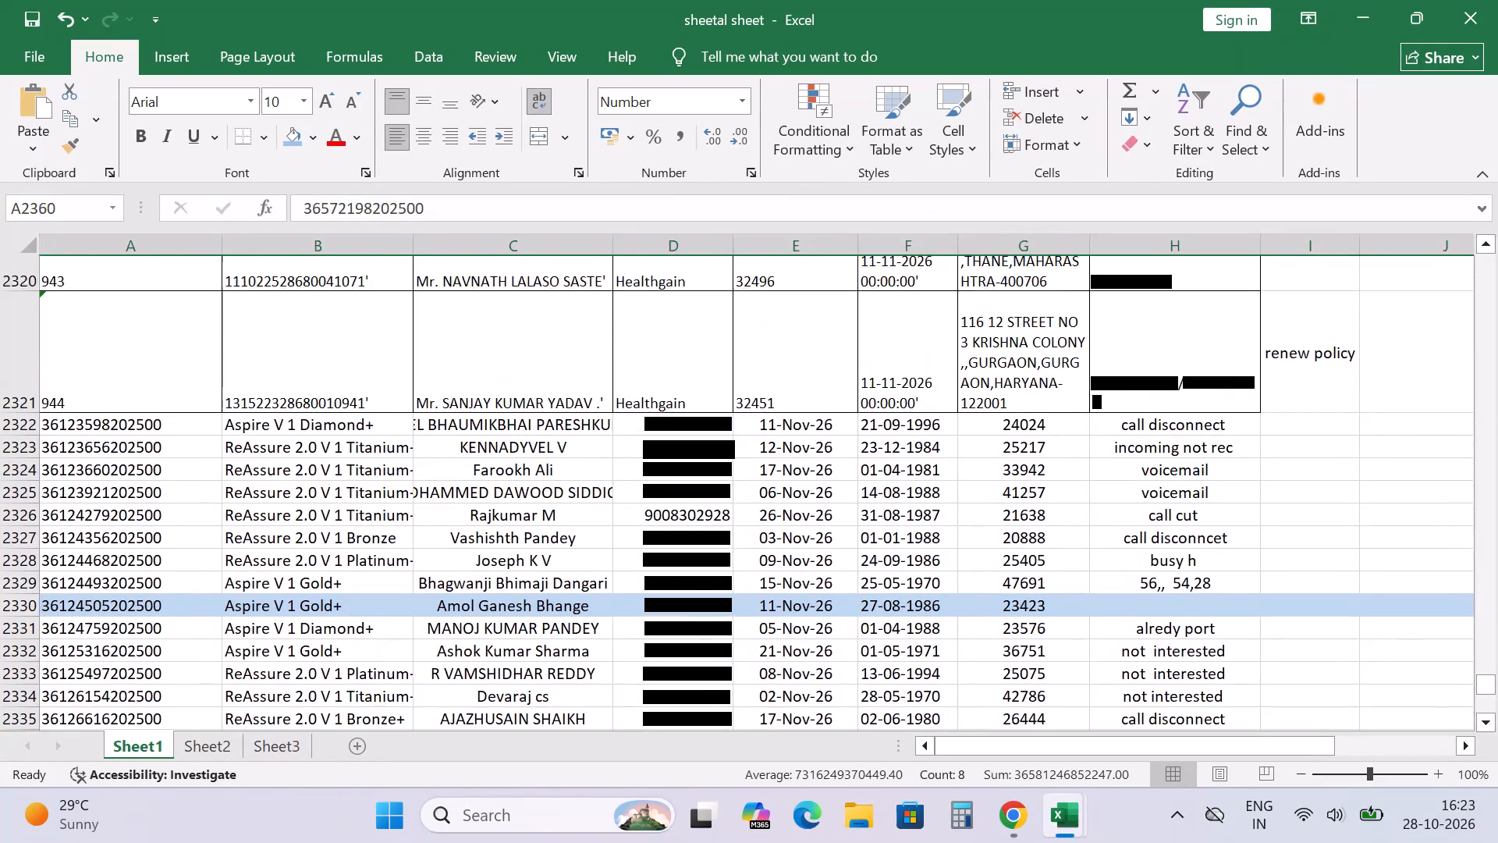
pyautogui.scroll(2, 817, 417)
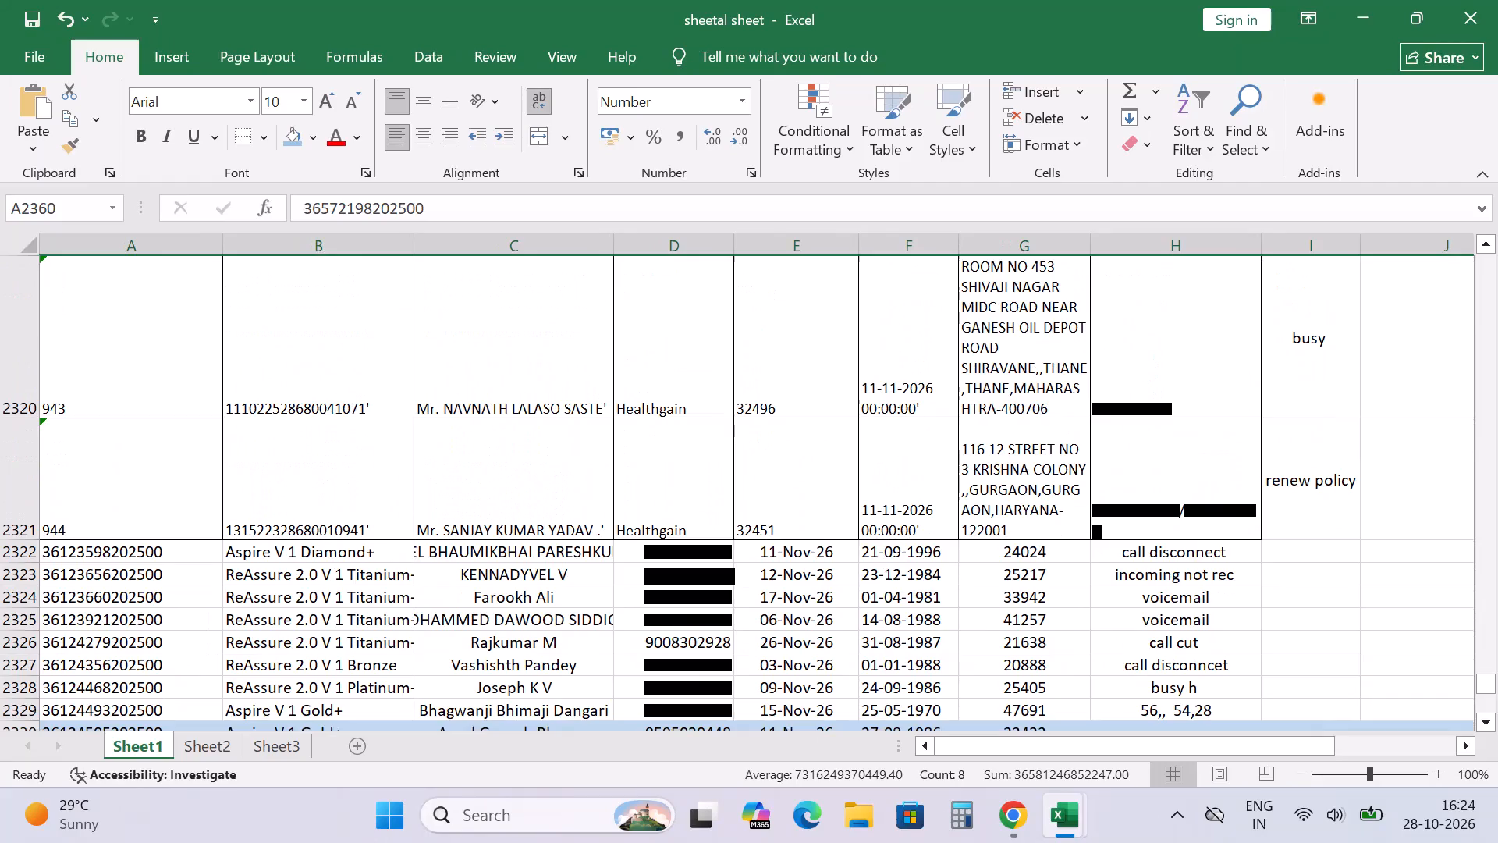
pyautogui.hscroll(1, 736, 394)
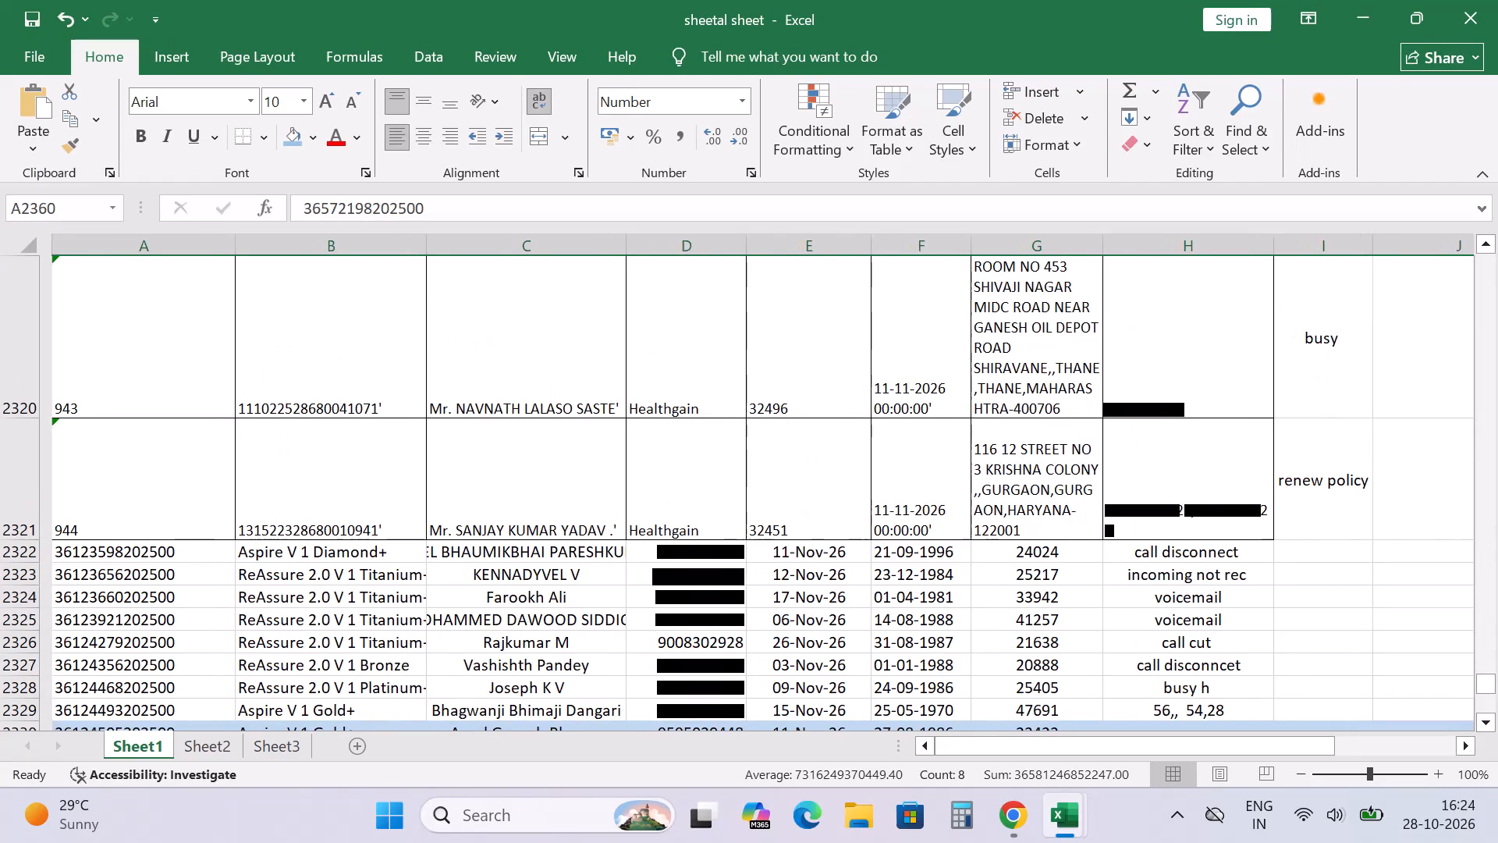
pyautogui.hscroll(1, 736, 394)
pyautogui.click(30, 549)
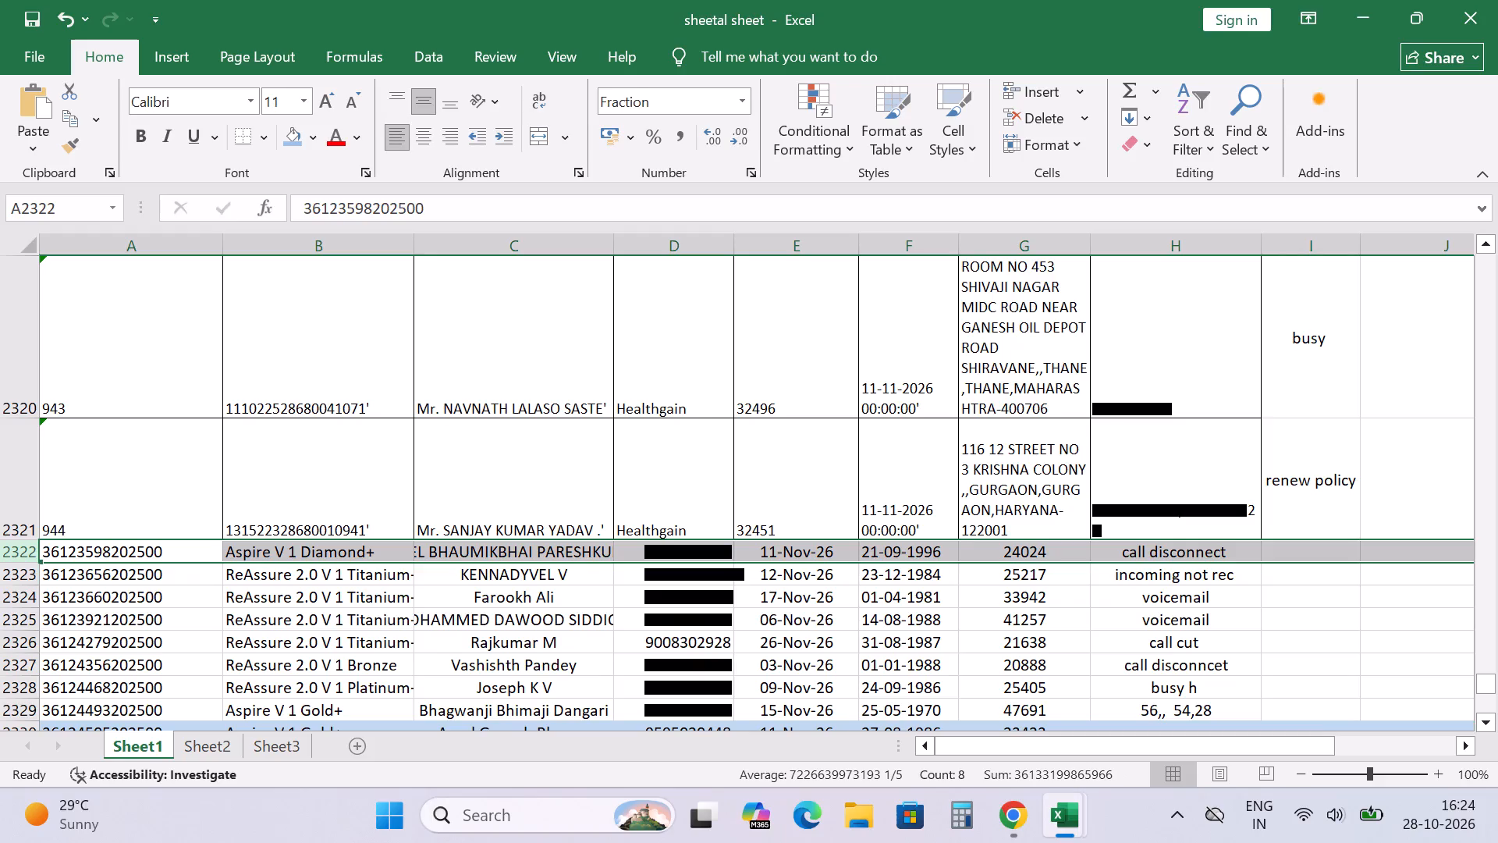
pyautogui.click(21, 574)
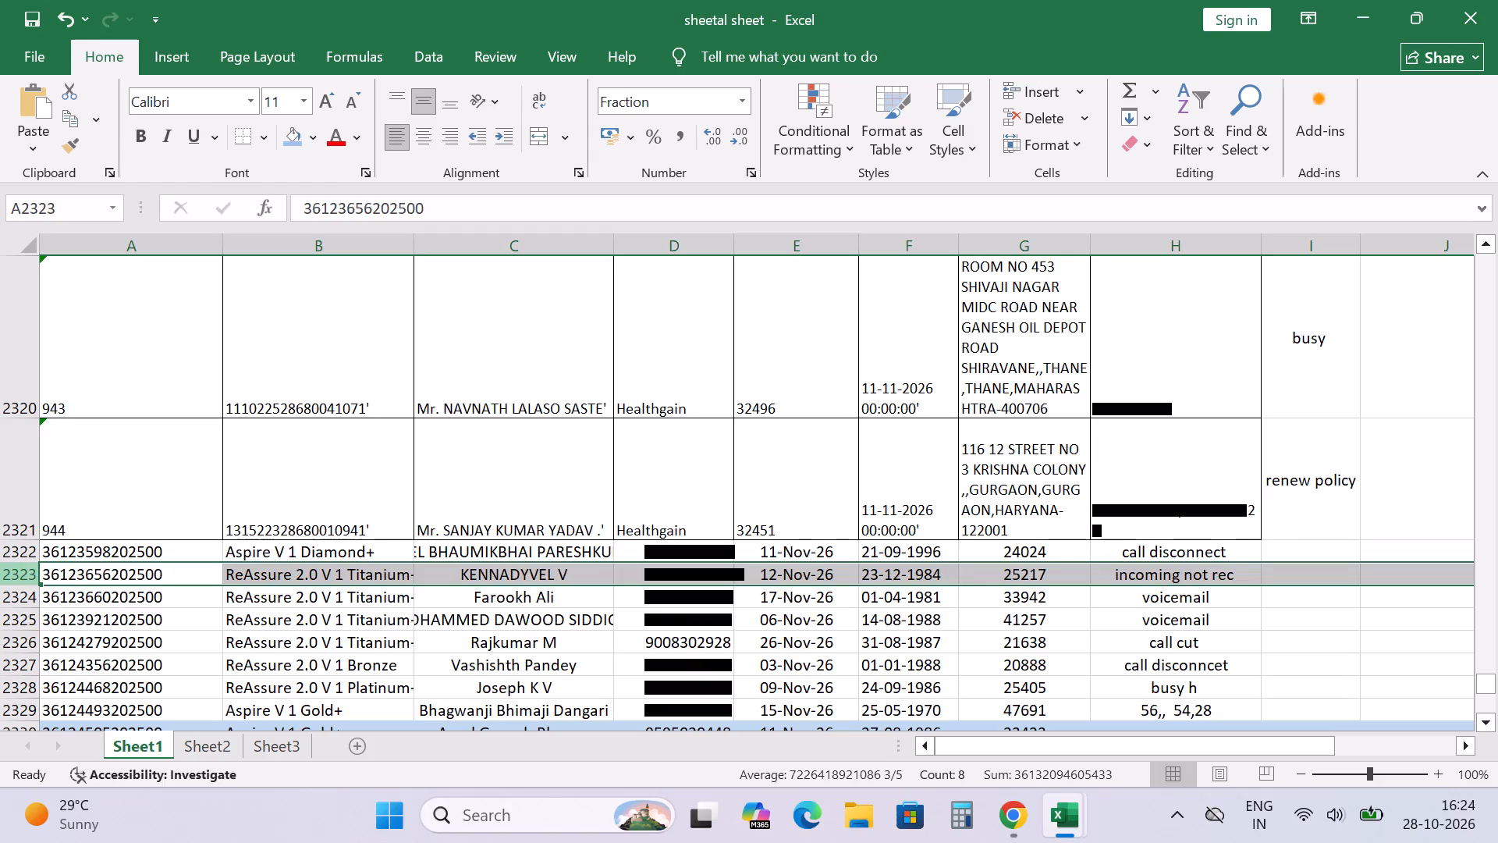
pyautogui.click(23, 599)
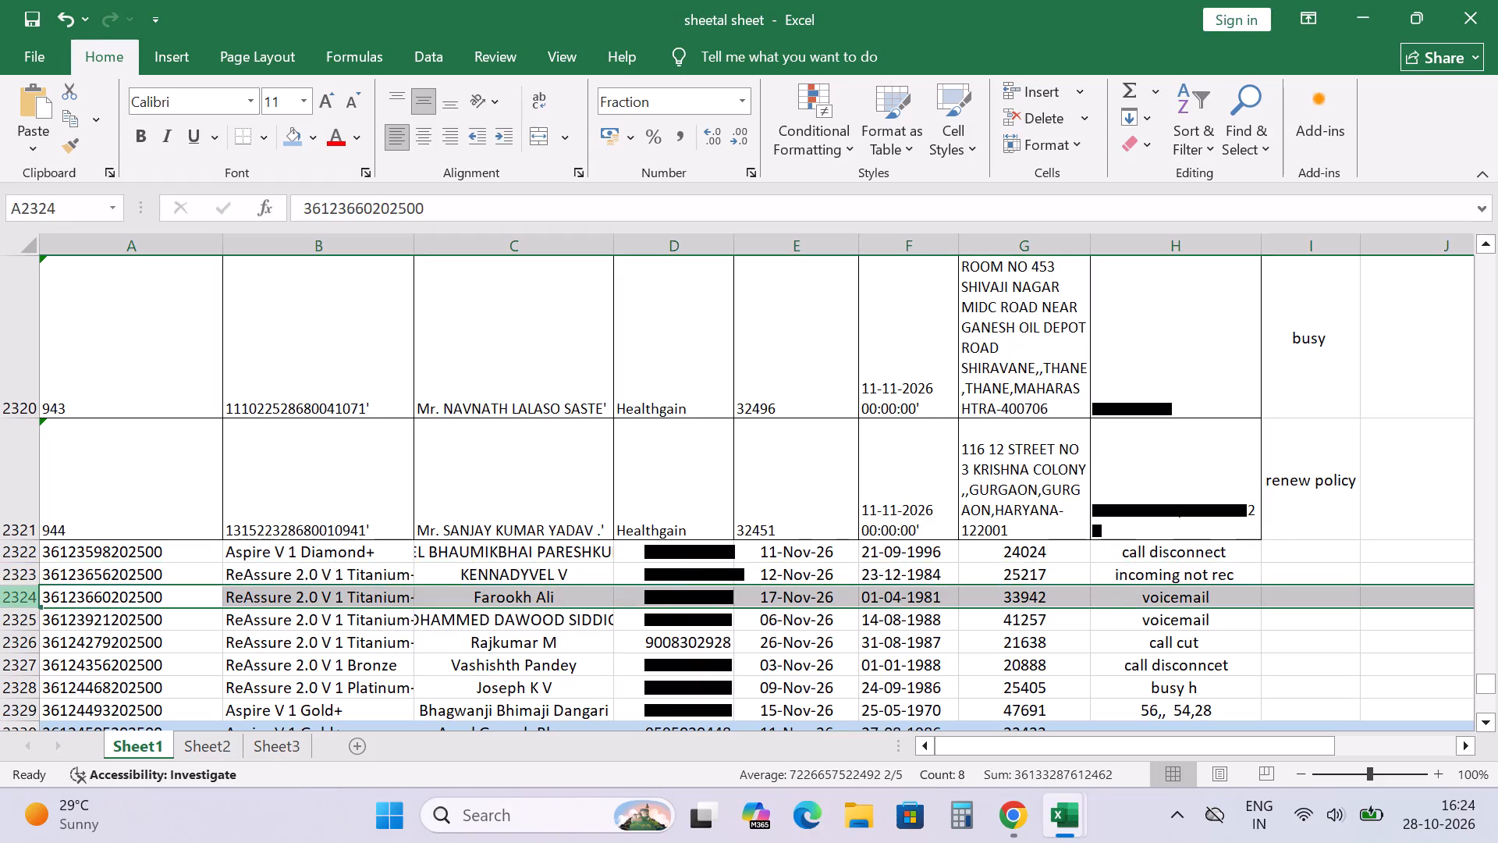
pyautogui.scroll(-1, 261, 592)
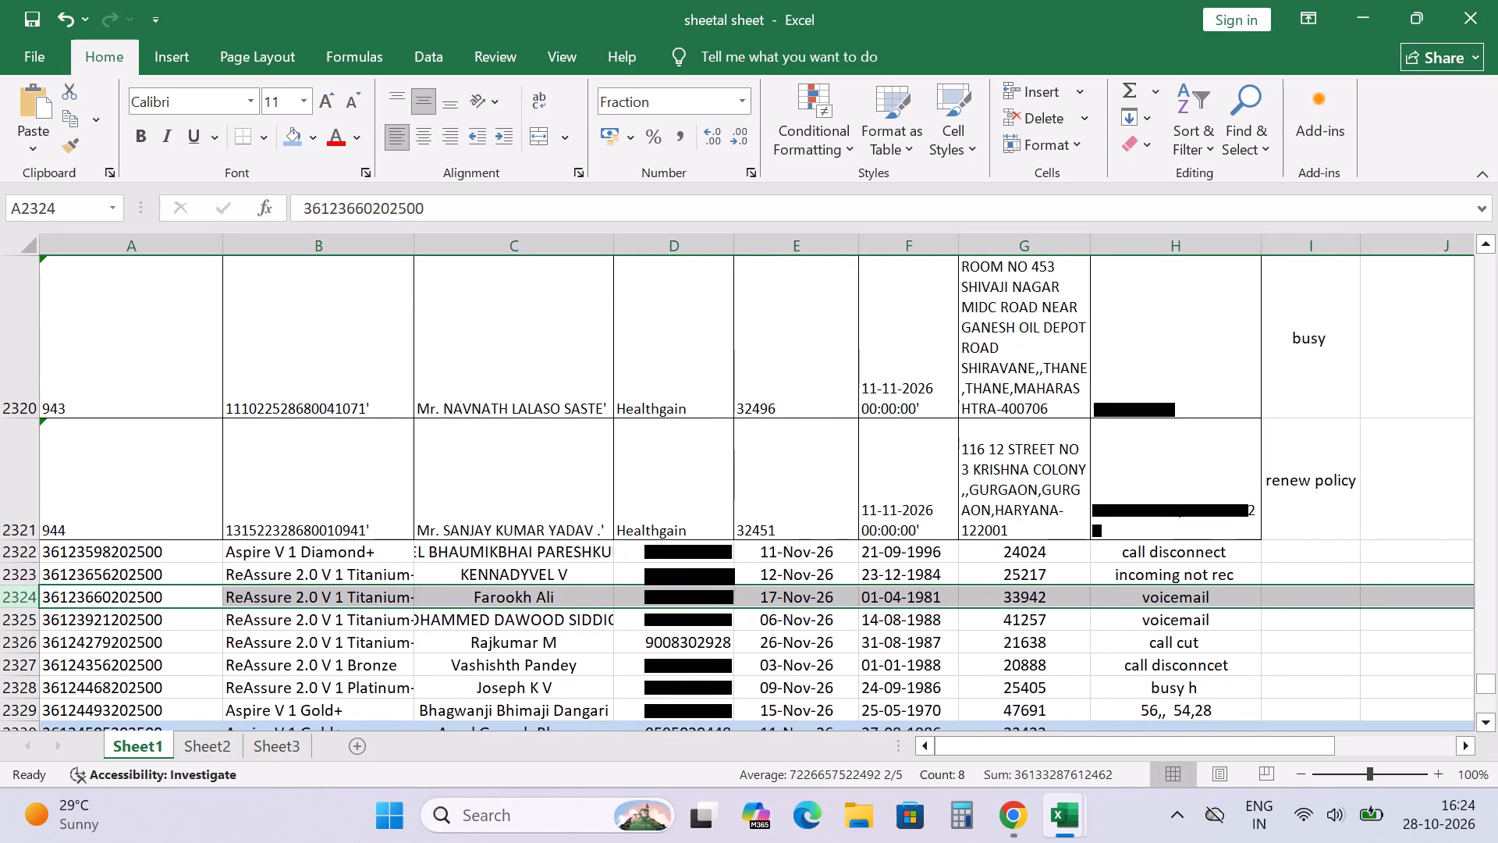
pyautogui.scroll(-1, 261, 592)
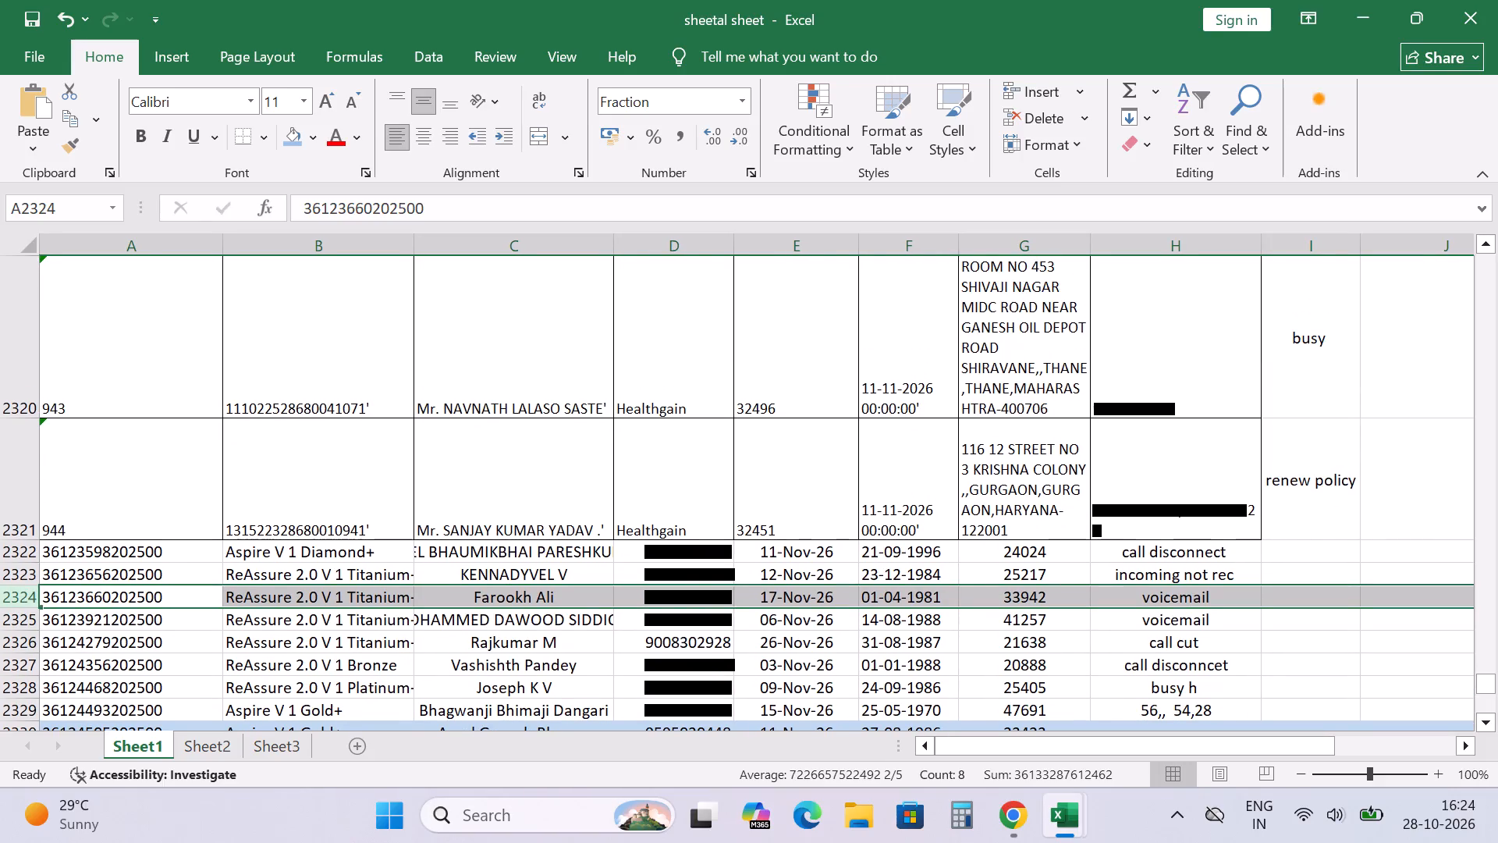
pyautogui.click(14, 686)
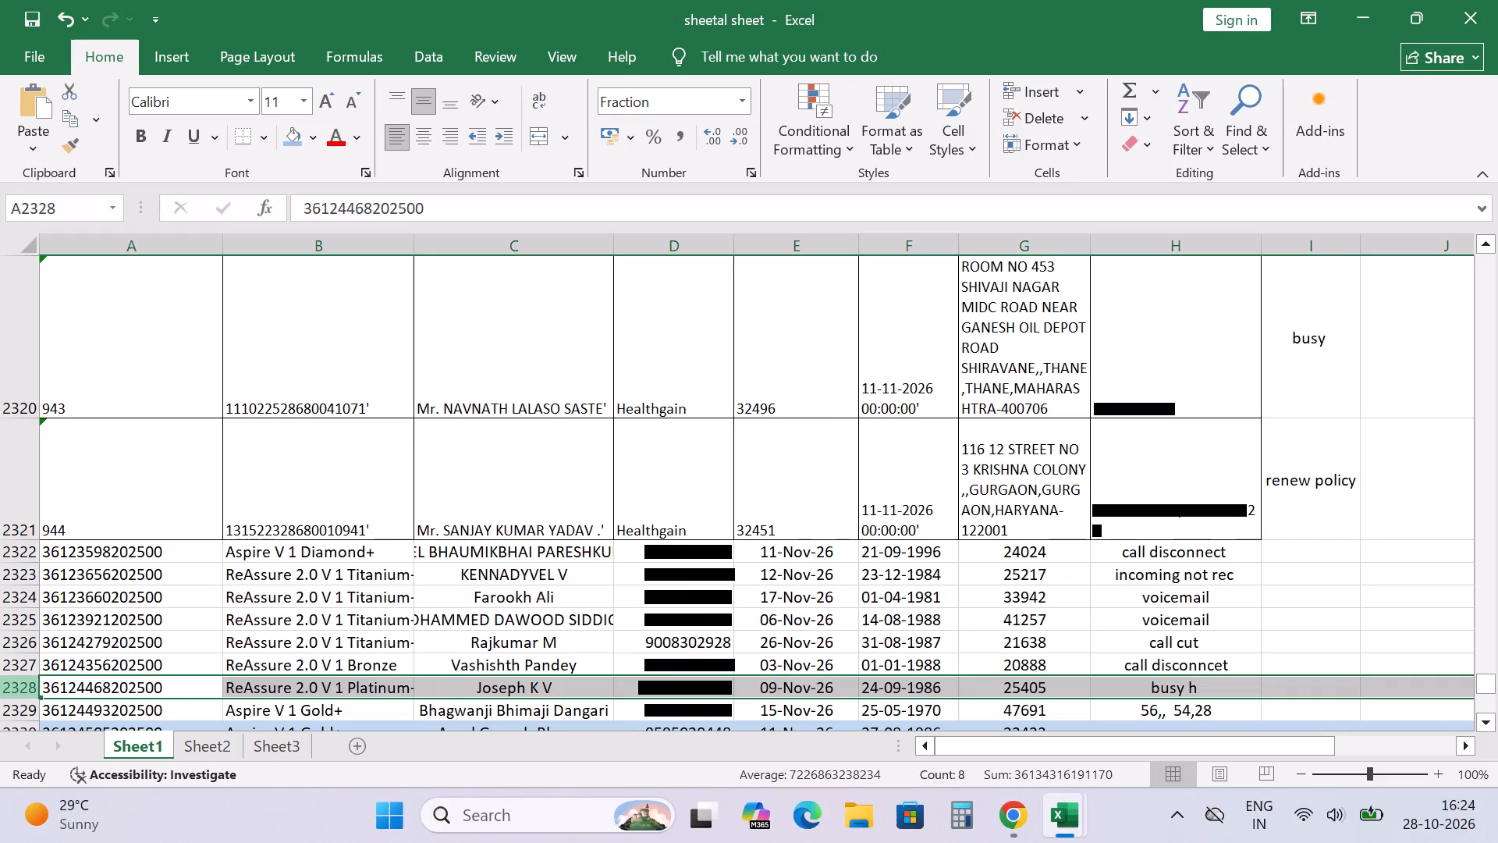
pyautogui.click(12, 686)
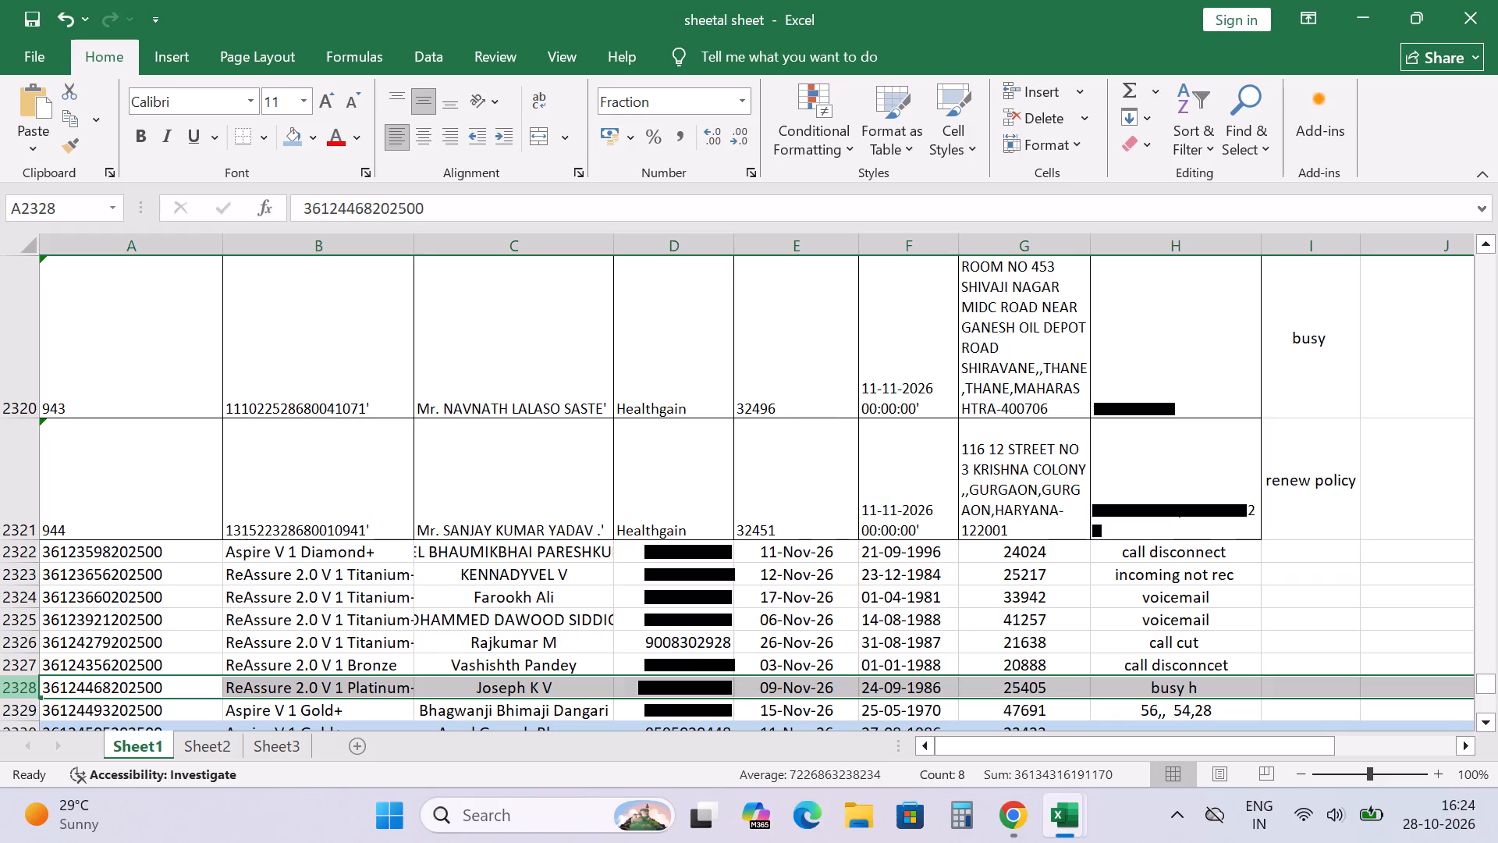
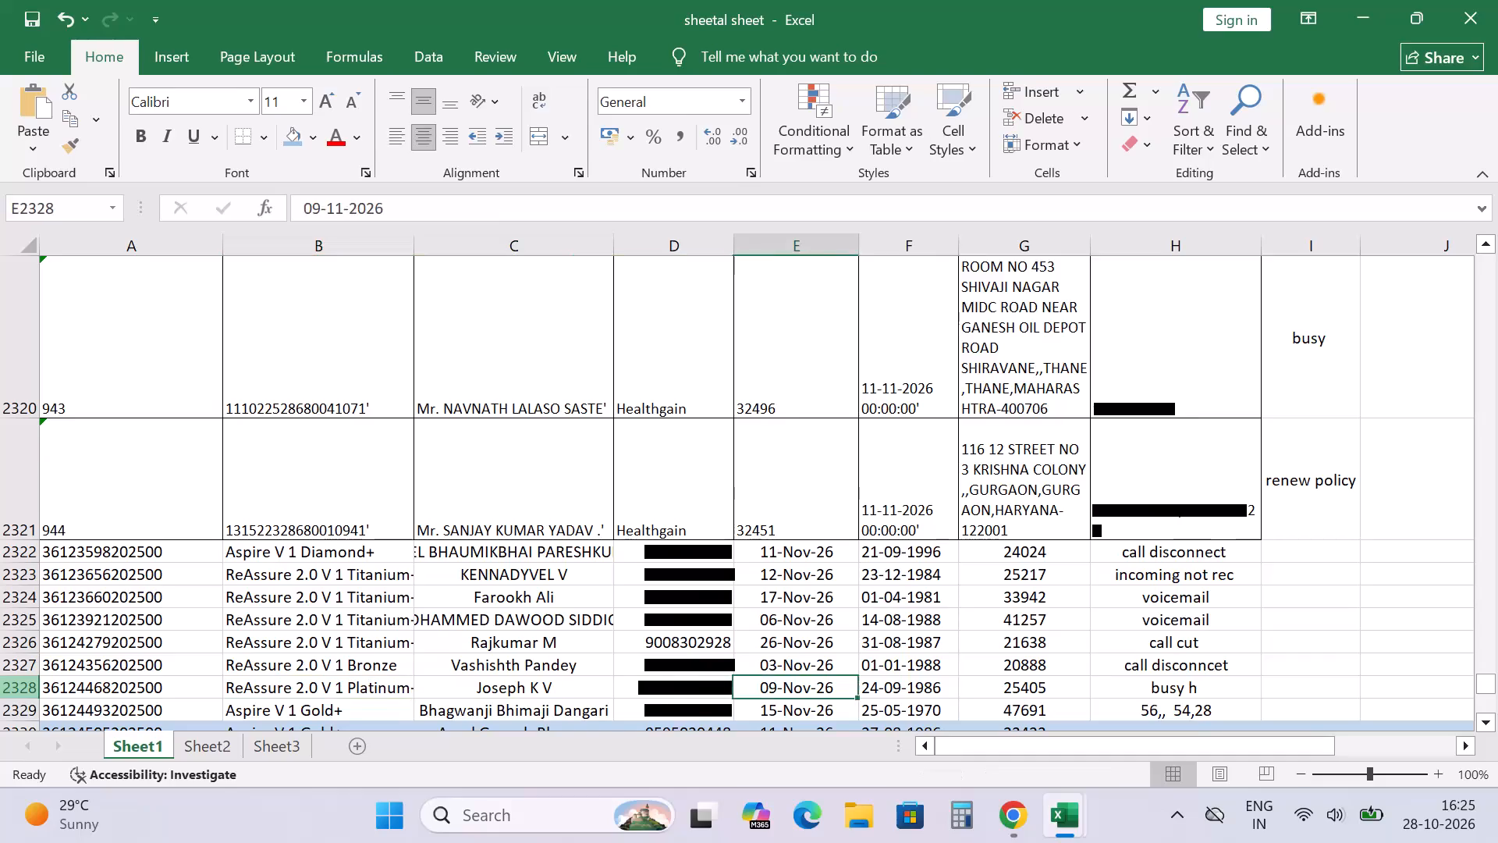
# Examine the call remarks from row 2328 down to row 2336 for a customer who needs a callback.
pyautogui.press('Right')
pyautogui.press('Right')
pyautogui.press('Right')
pyautogui.press('Right')
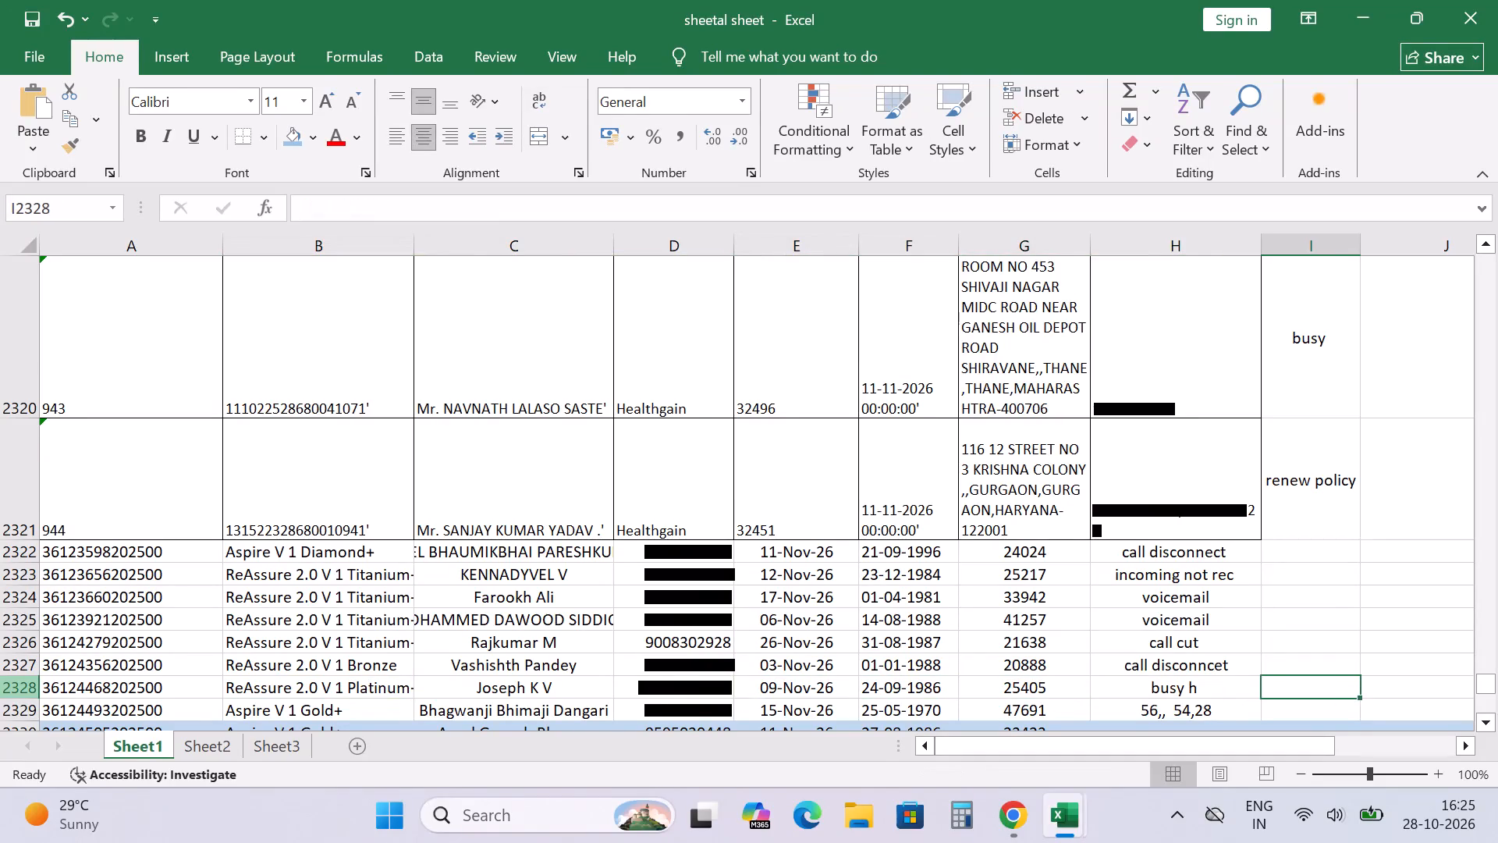
pyautogui.press('Down')
pyautogui.press('Down')
pyautogui.press('Down')
pyautogui.press('Down')
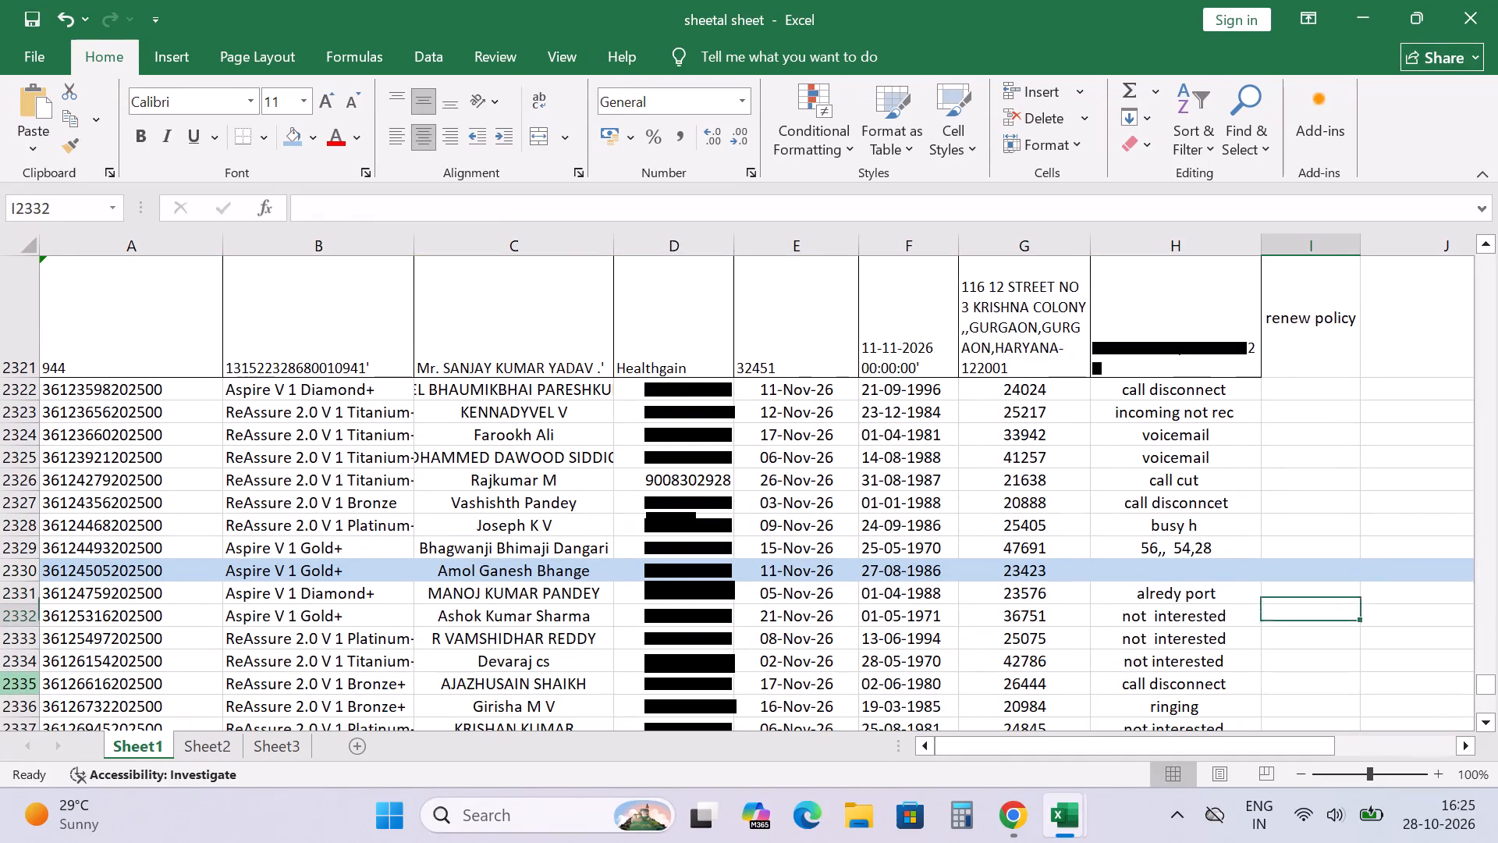
pyautogui.press('Down')
pyautogui.press('Down')
pyautogui.press('Down')
pyautogui.press('Down')
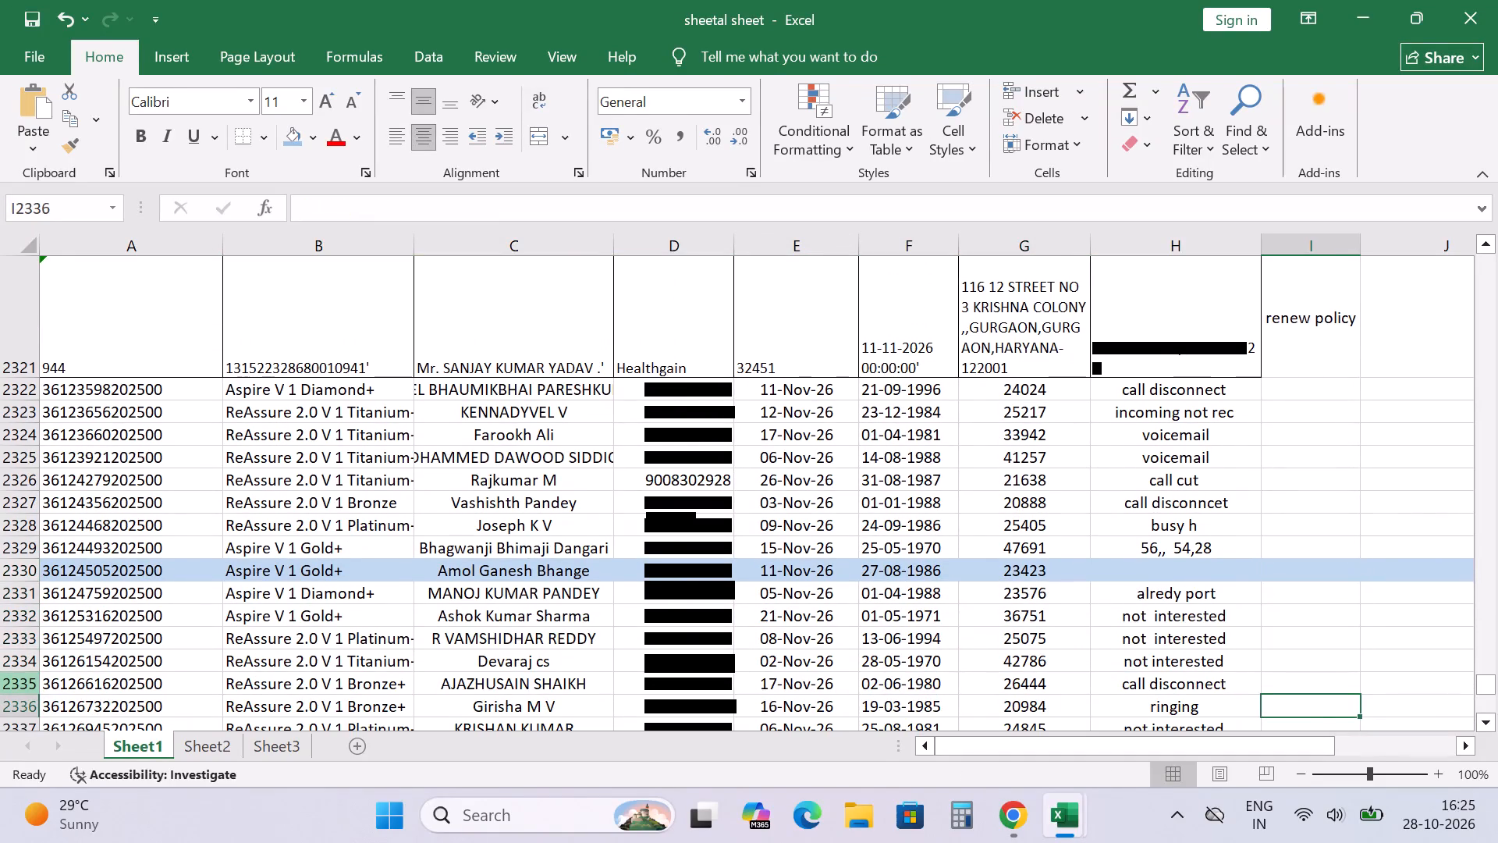
# Review the customer's details in row 2336, replace the call remark with "busy write now", and save the workbook.
pyautogui.press('Left')
pyautogui.press('Left')
pyautogui.press('Left')
pyautogui.press('Left')
pyautogui.press('Left')
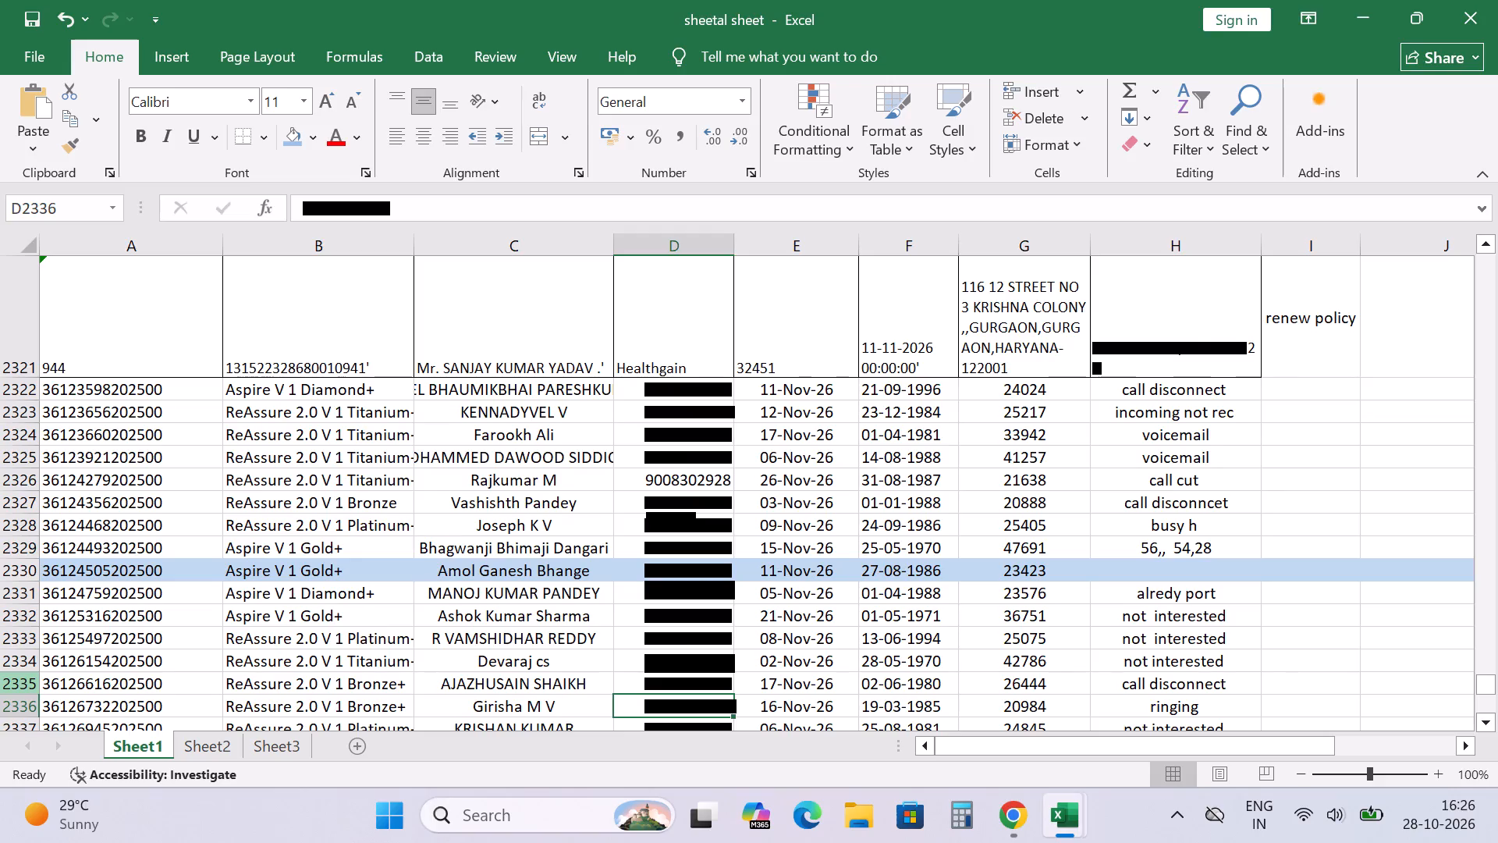
pyautogui.press('Left')
pyautogui.press('Left')
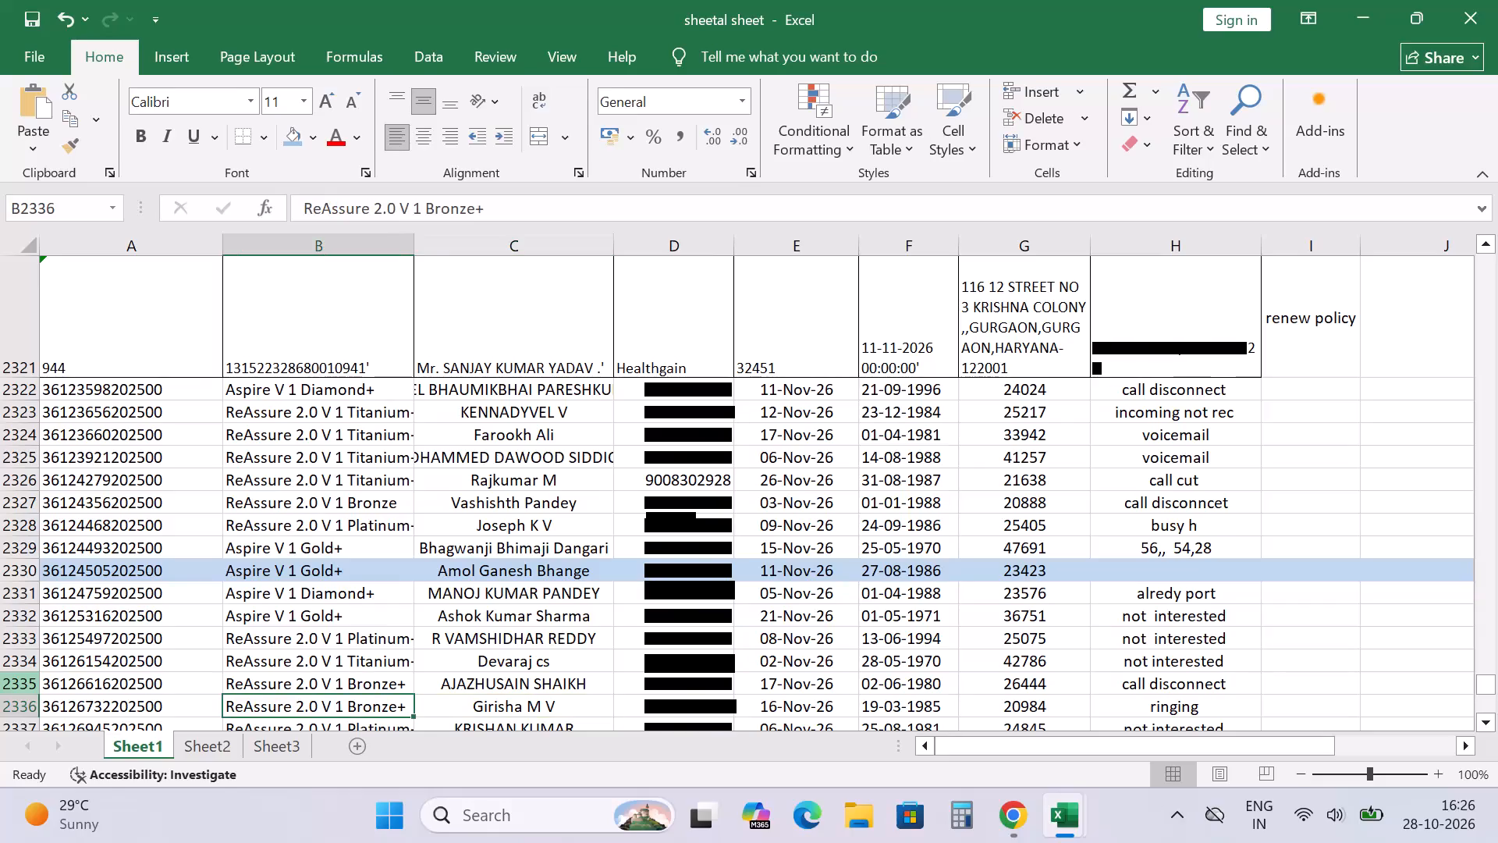
pyautogui.press('Right')
pyautogui.press('Right')
pyautogui.press('Right')
pyautogui.press('Right')
pyautogui.press('Right')
pyautogui.press('Right')
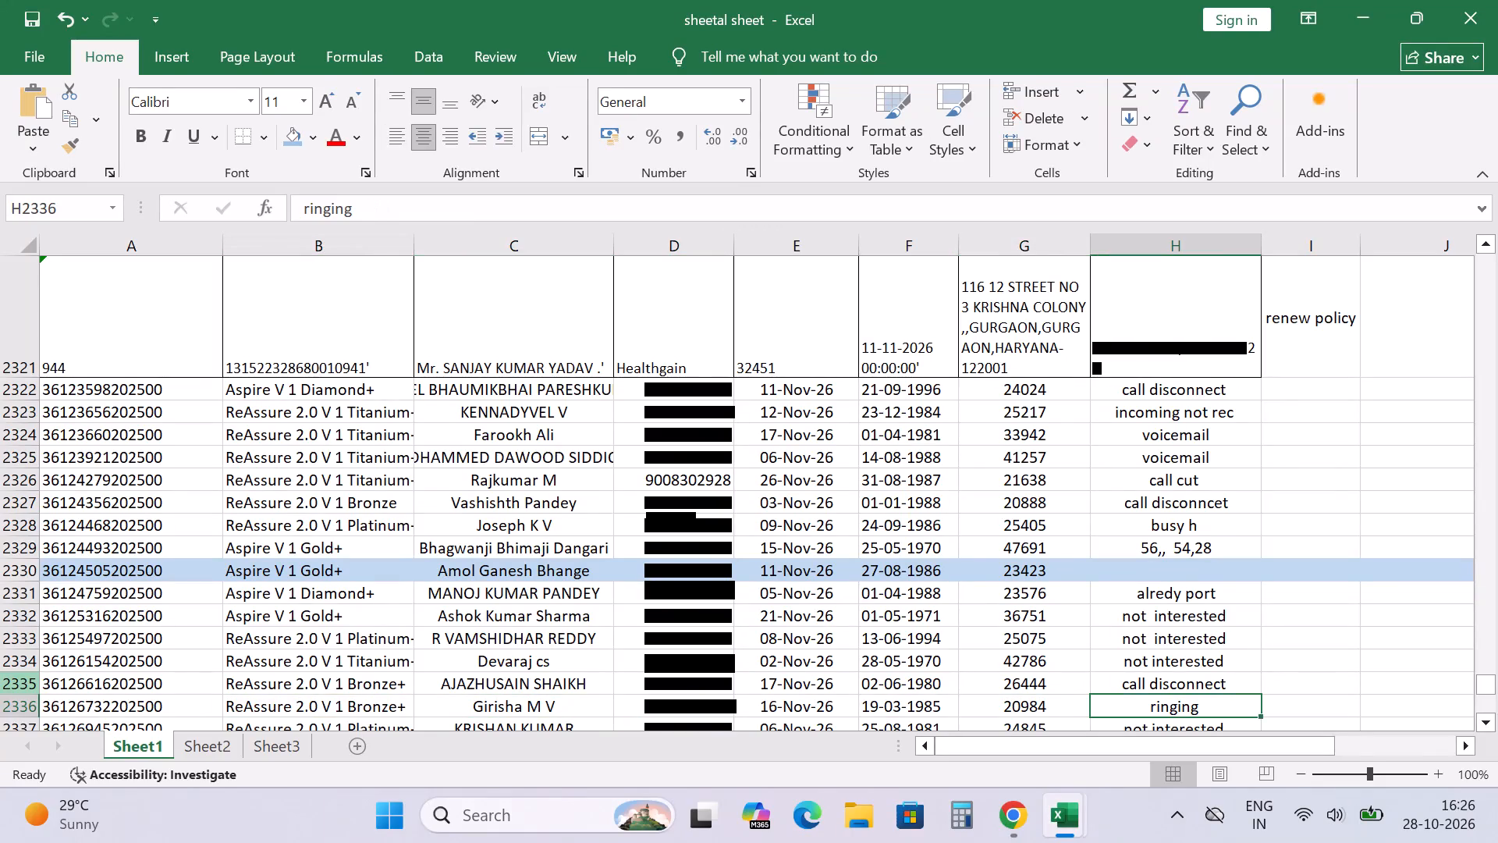
pyautogui.write('busy wr')
pyautogui.write('ite')
pyautogui.press('space')
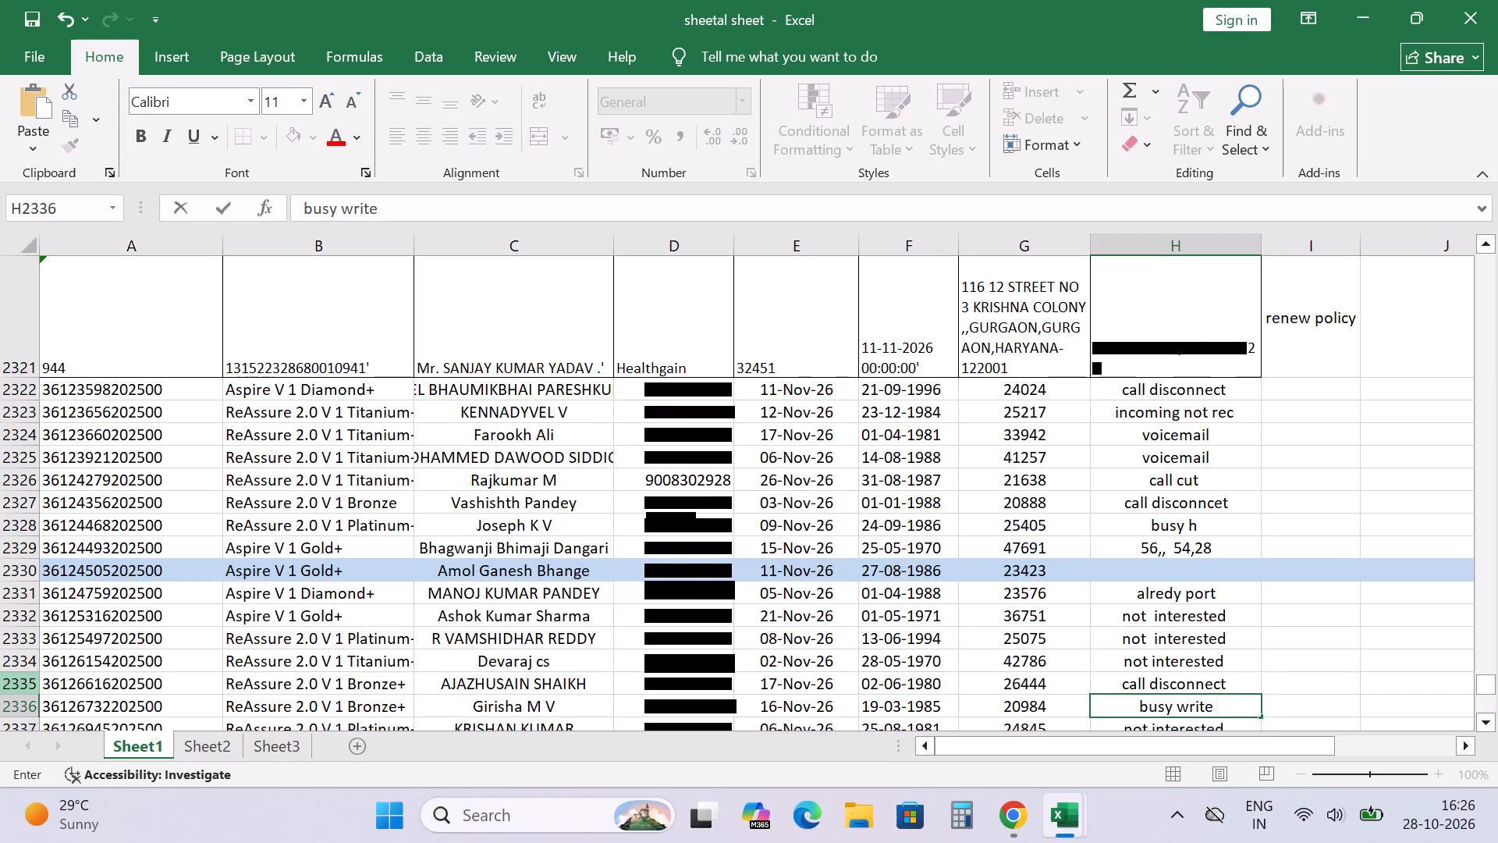
pyautogui.write('noe')
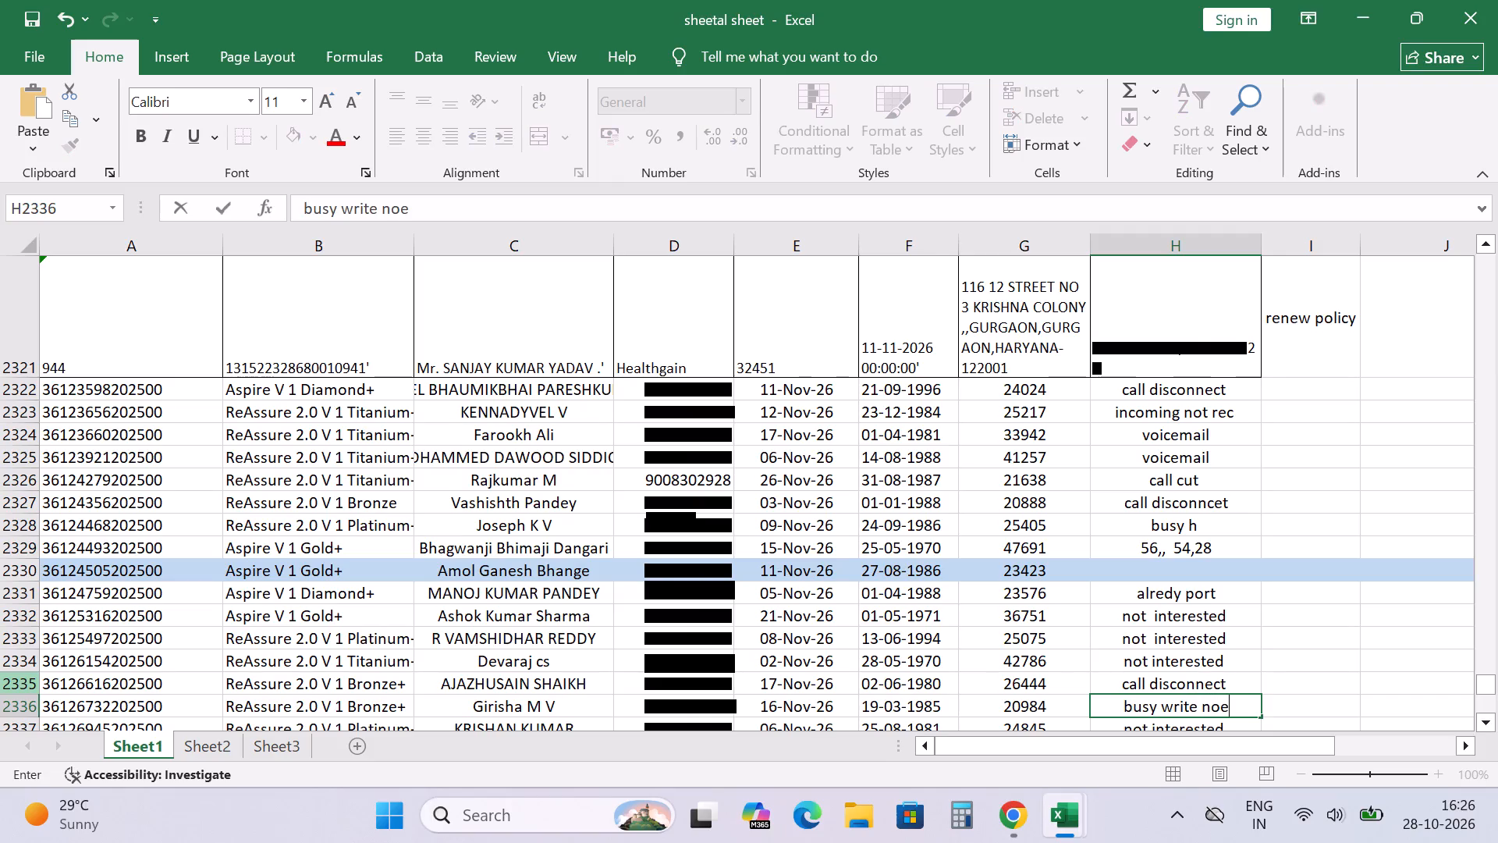
pyautogui.press('BackSpace')
pyautogui.press('w')
pyautogui.hotkey('ctrl', 's')
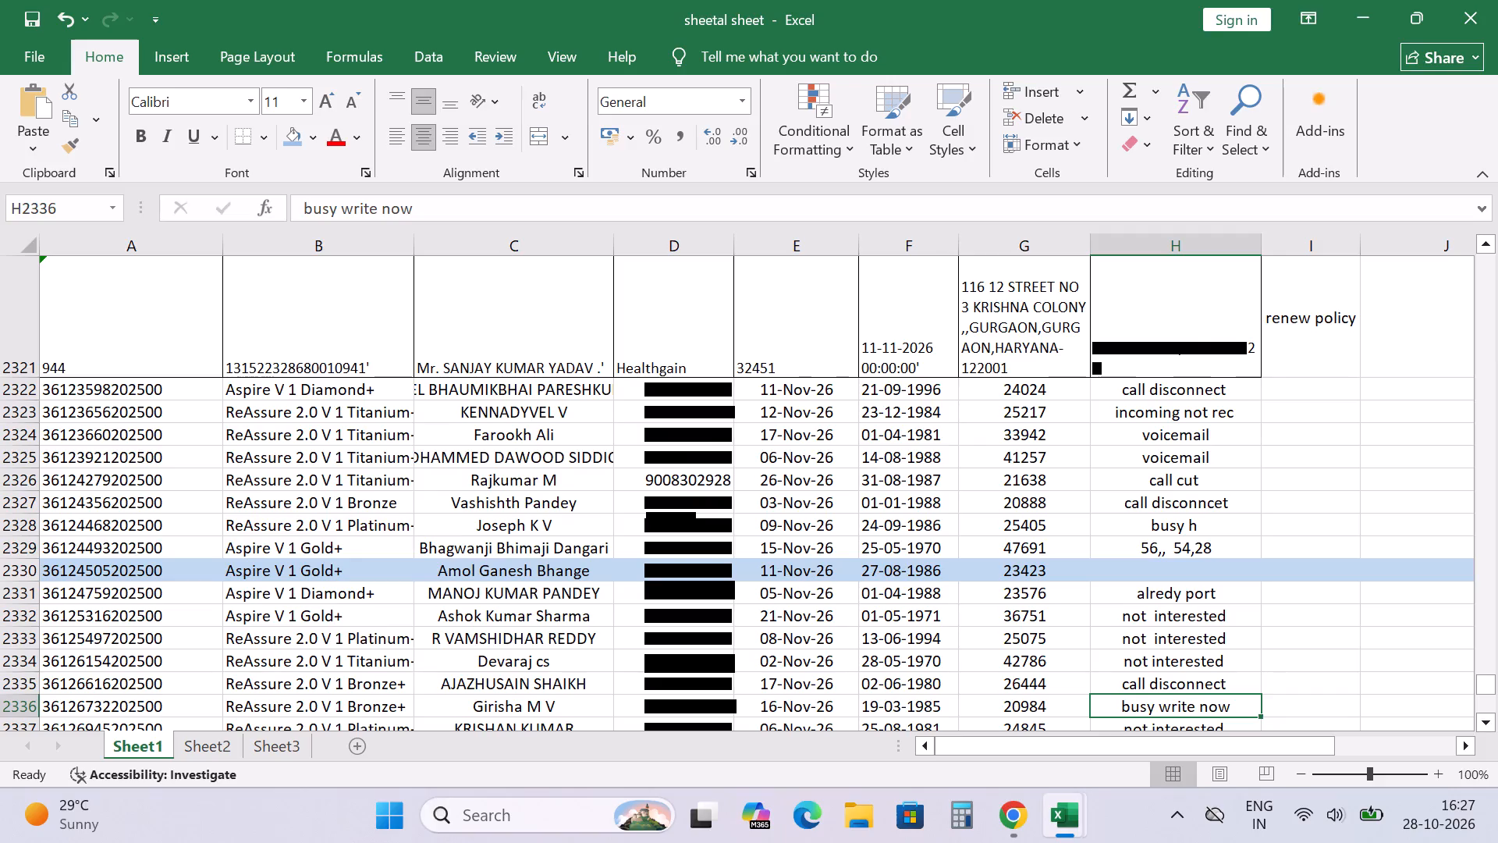
# Examine the customer record in row 2338, including the phone number, policy number, plan, renewal date and call remark.
pyautogui.press('Down')
pyautogui.press('Down')
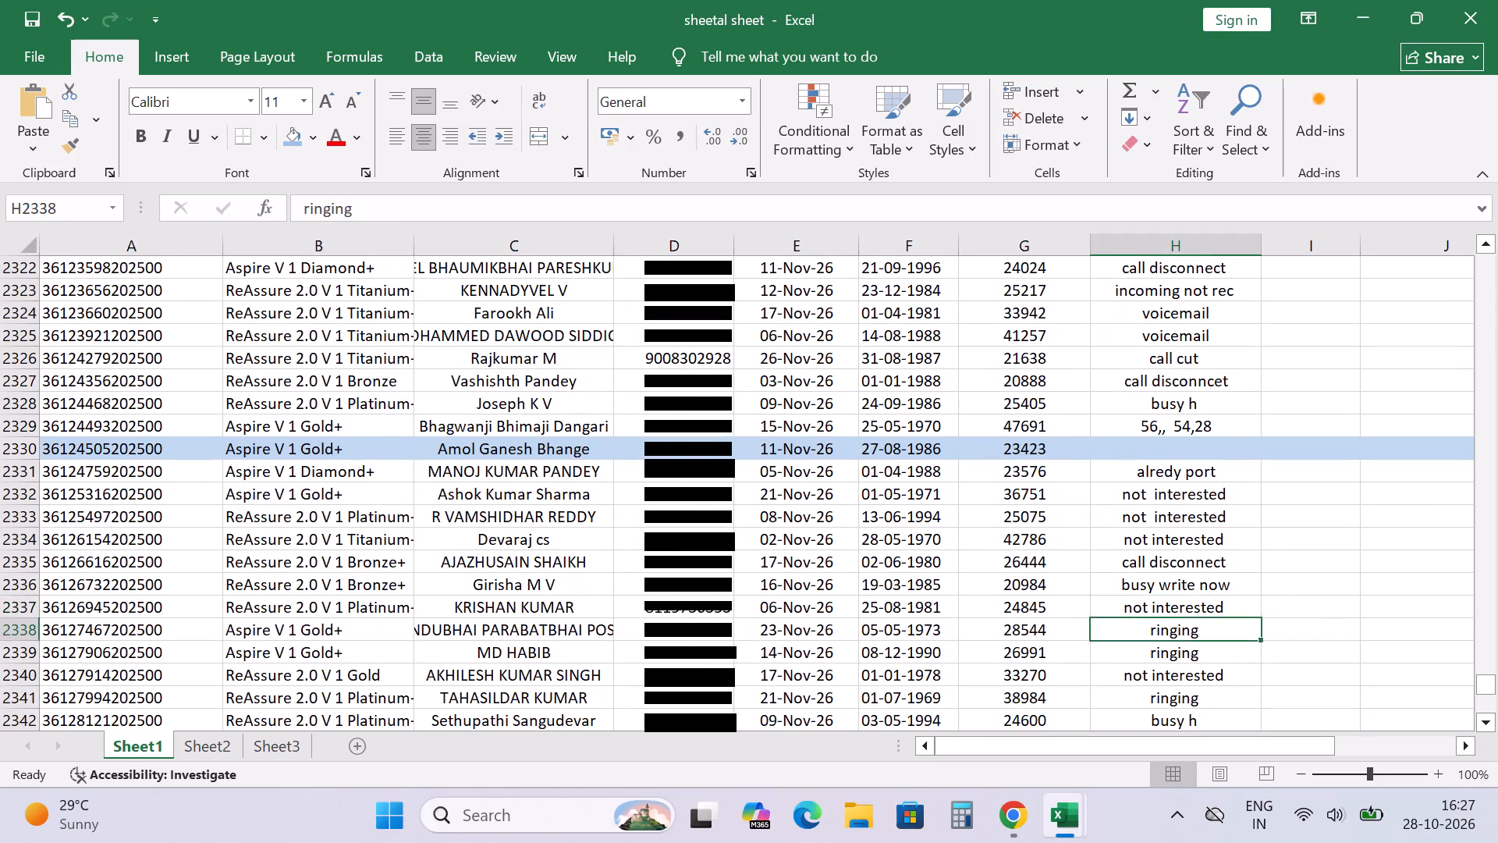
pyautogui.press('Left')
pyautogui.press('Left')
pyautogui.press('Left')
pyautogui.press('Left')
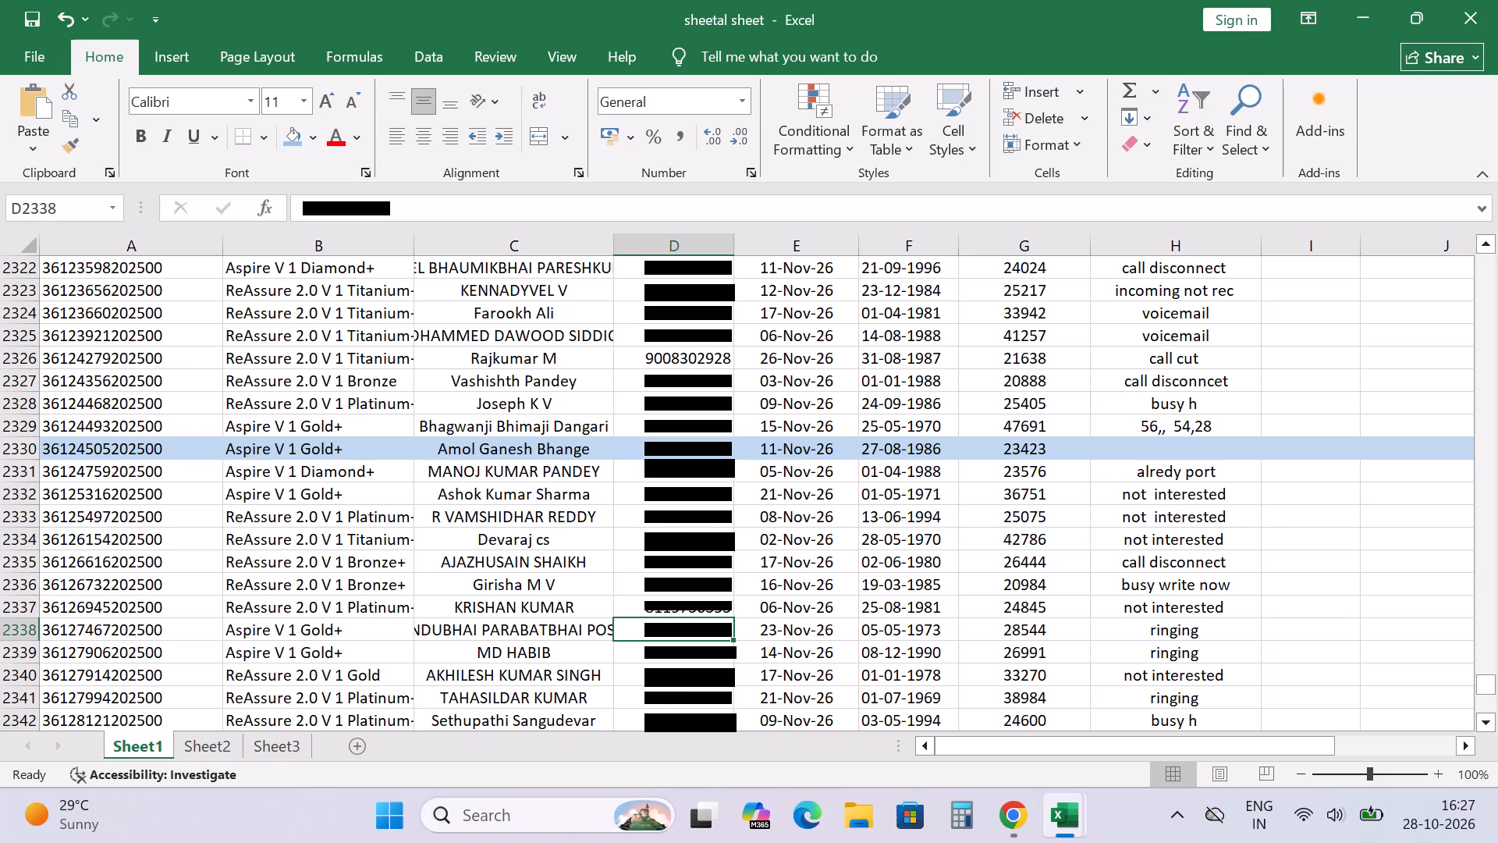
pyautogui.press('Left')
pyautogui.press('Left')
pyautogui.press('Left')
pyautogui.press('Left')
pyautogui.press('Left')
pyautogui.press('Left')
pyautogui.press('Left')
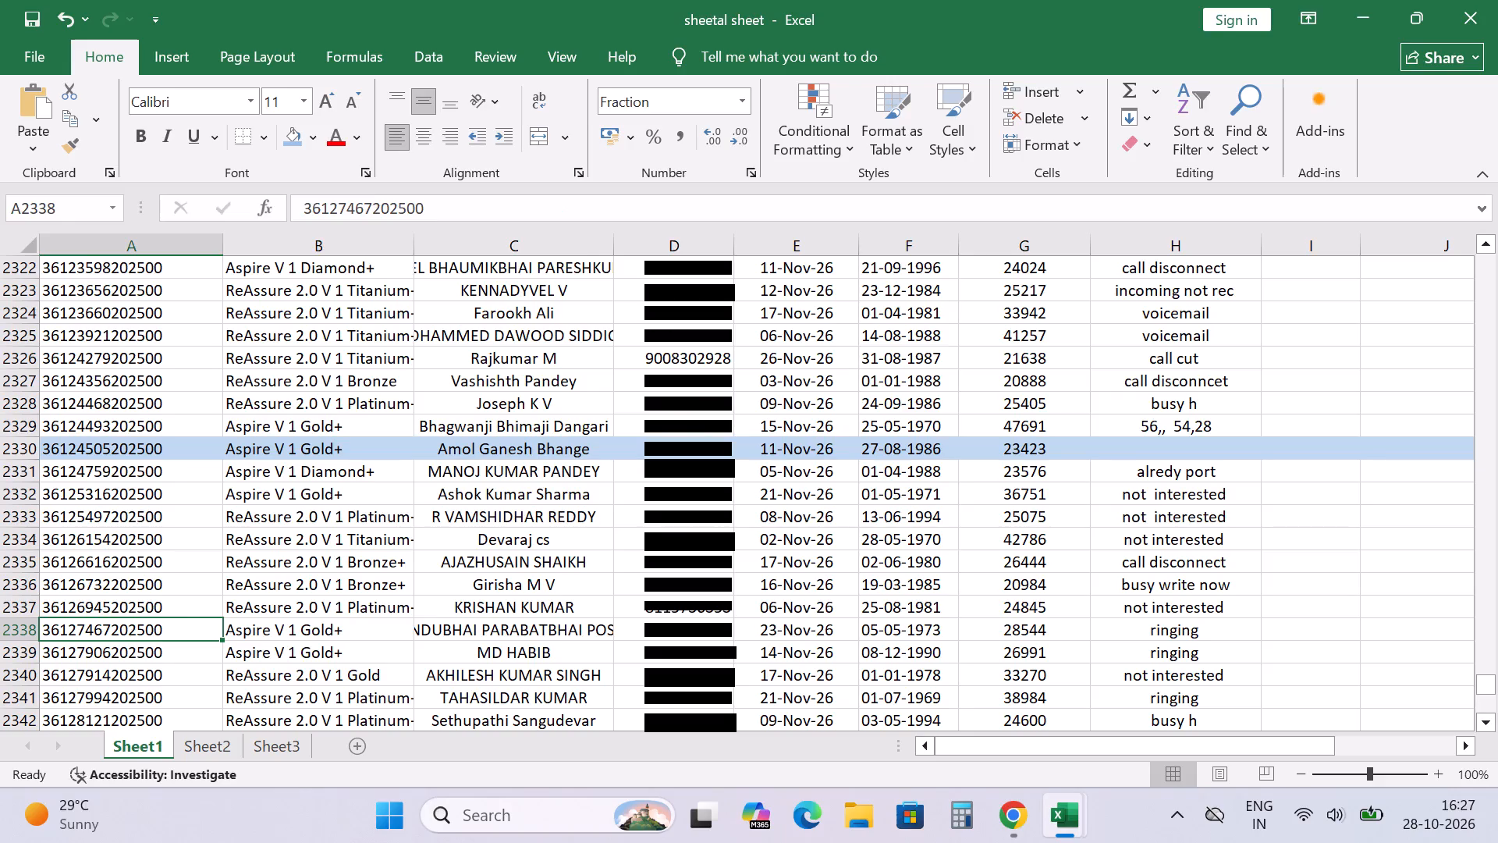
pyautogui.press('Right')
pyautogui.press('Right')
pyautogui.press('Right')
pyautogui.press('Right')
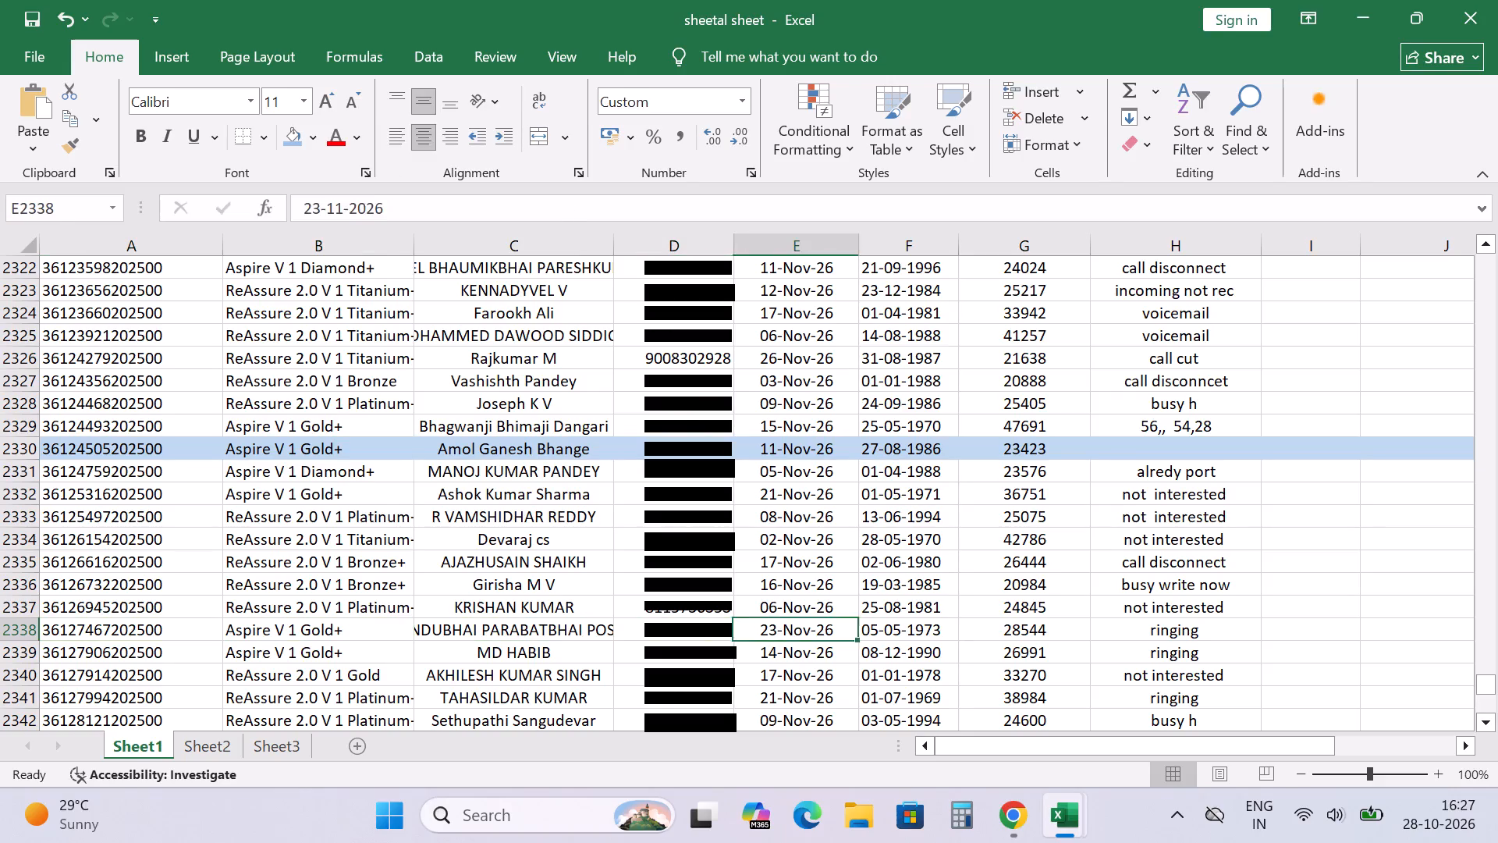
pyautogui.press('Right')
pyautogui.press('Right')
pyautogui.press('Right')
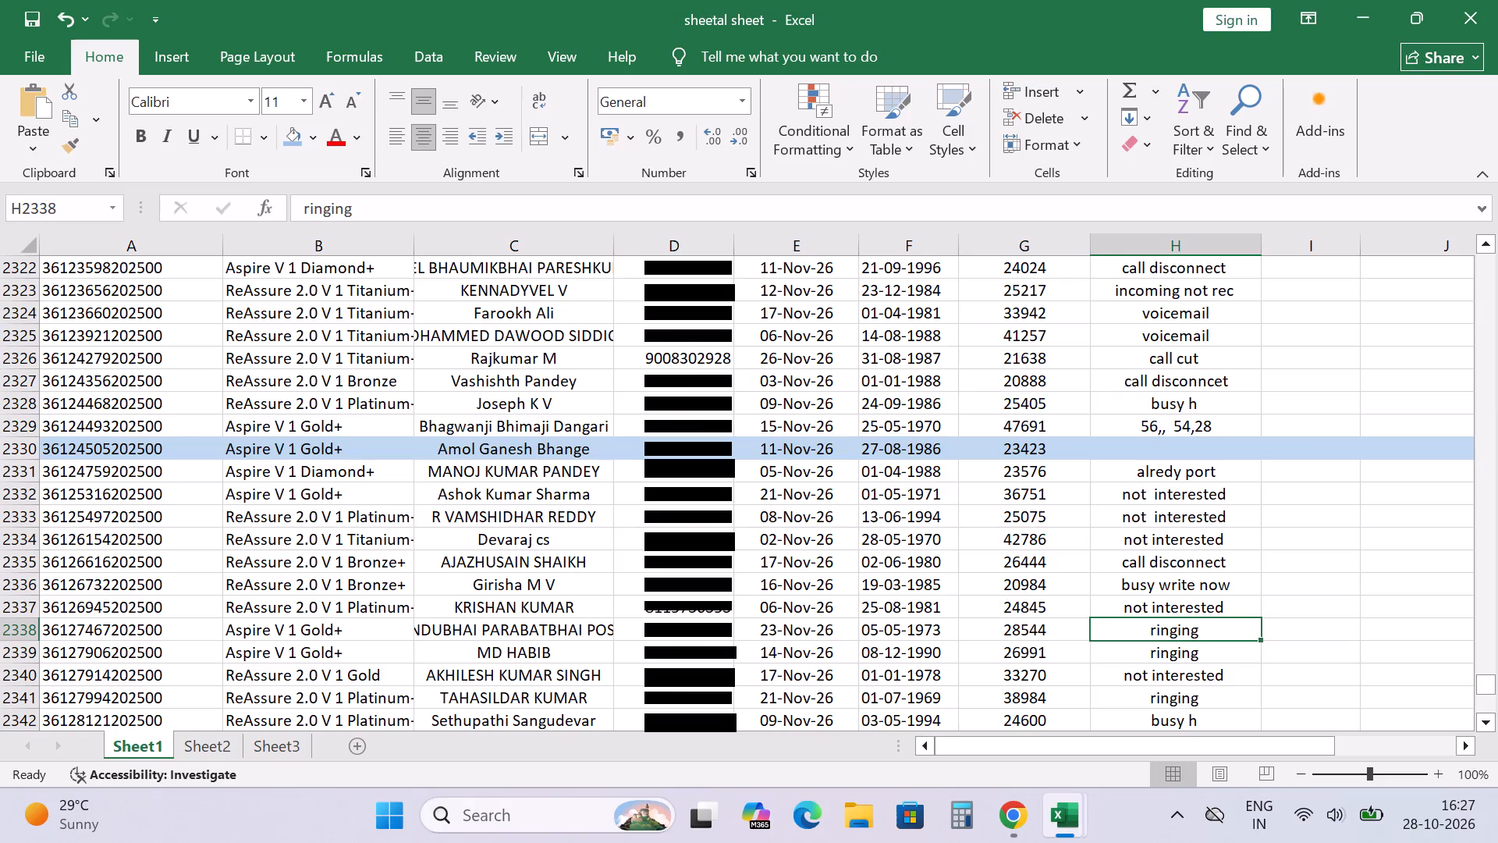
pyautogui.press('Left')
pyautogui.press('Left')
pyautogui.press('Left')
pyautogui.press('Left')
pyautogui.press('Left')
pyautogui.press('Left')
pyautogui.press('Left')
pyautogui.press('Left')
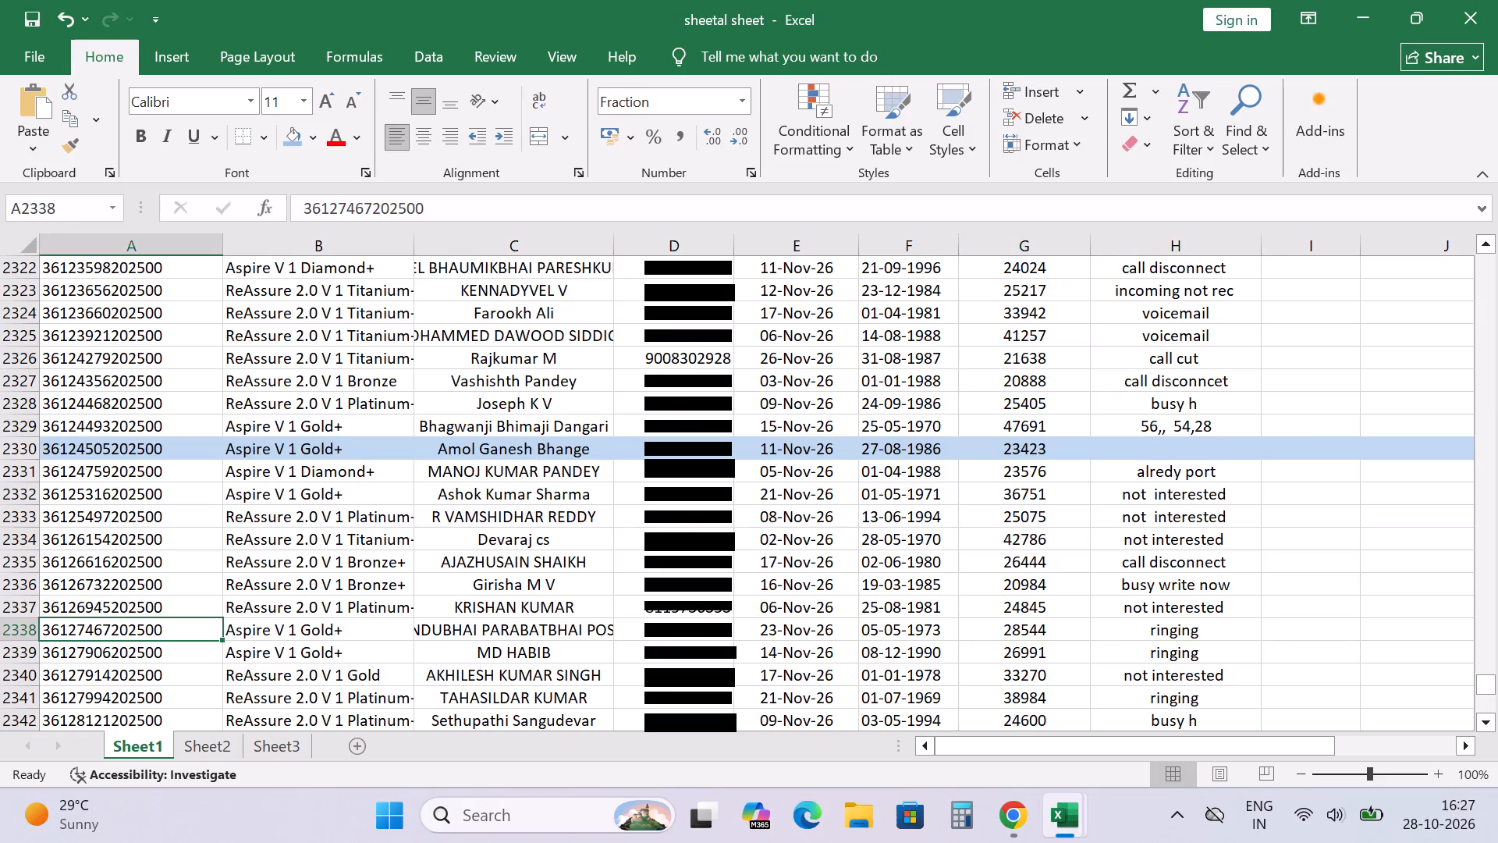
pyautogui.press('Left')
pyautogui.press('Left')
pyautogui.press('Left')
# Replace the call remark in row 2338 with "not int" and save the workbook.
pyautogui.press('Right')
pyautogui.press('Right')
pyautogui.press('Right')
pyautogui.press('Right')
pyautogui.press('Right')
pyautogui.press('Right')
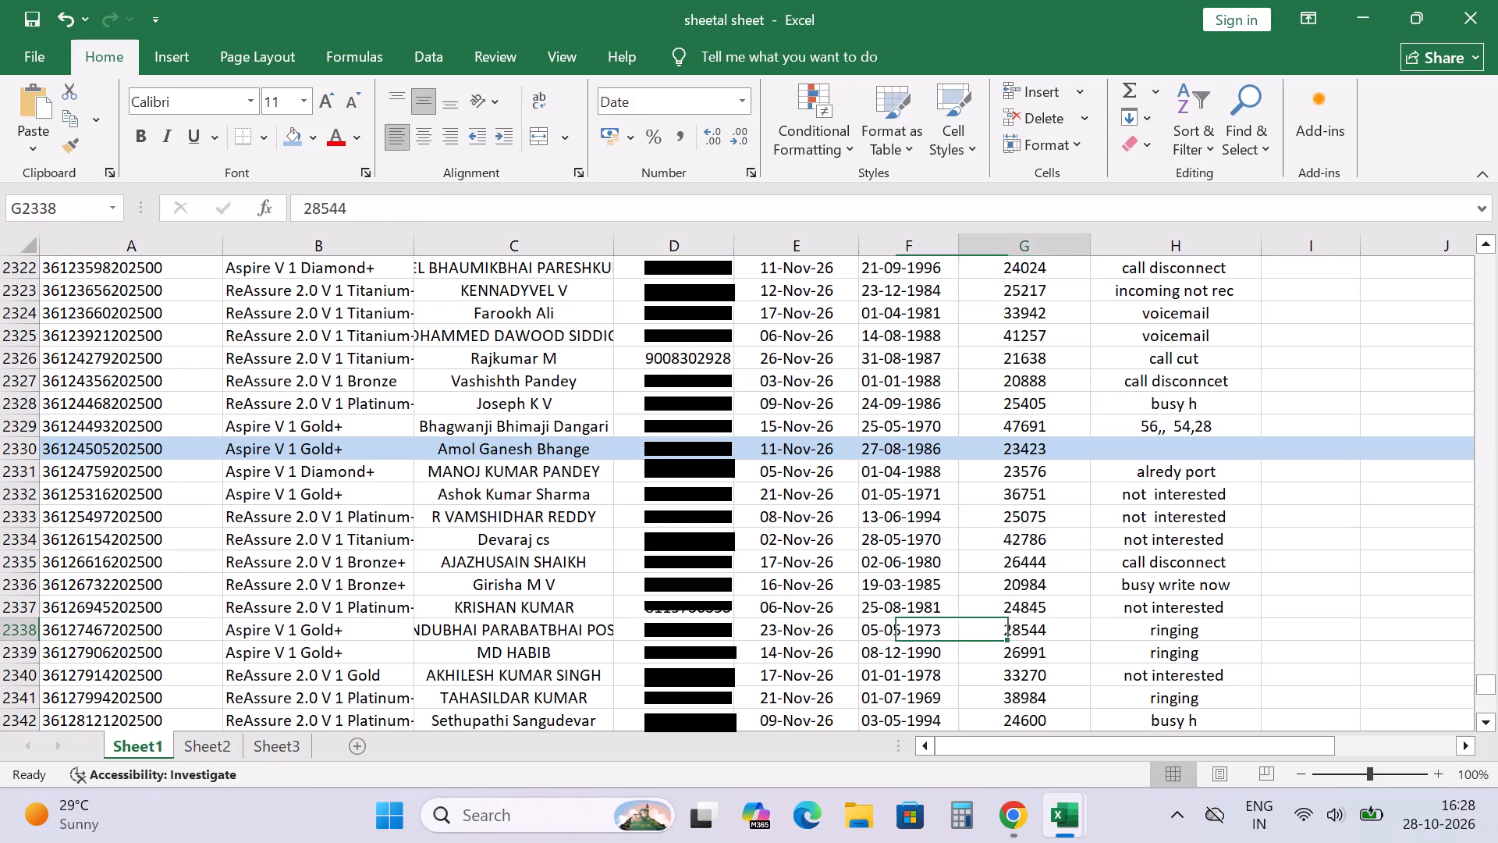
pyautogui.press('Right')
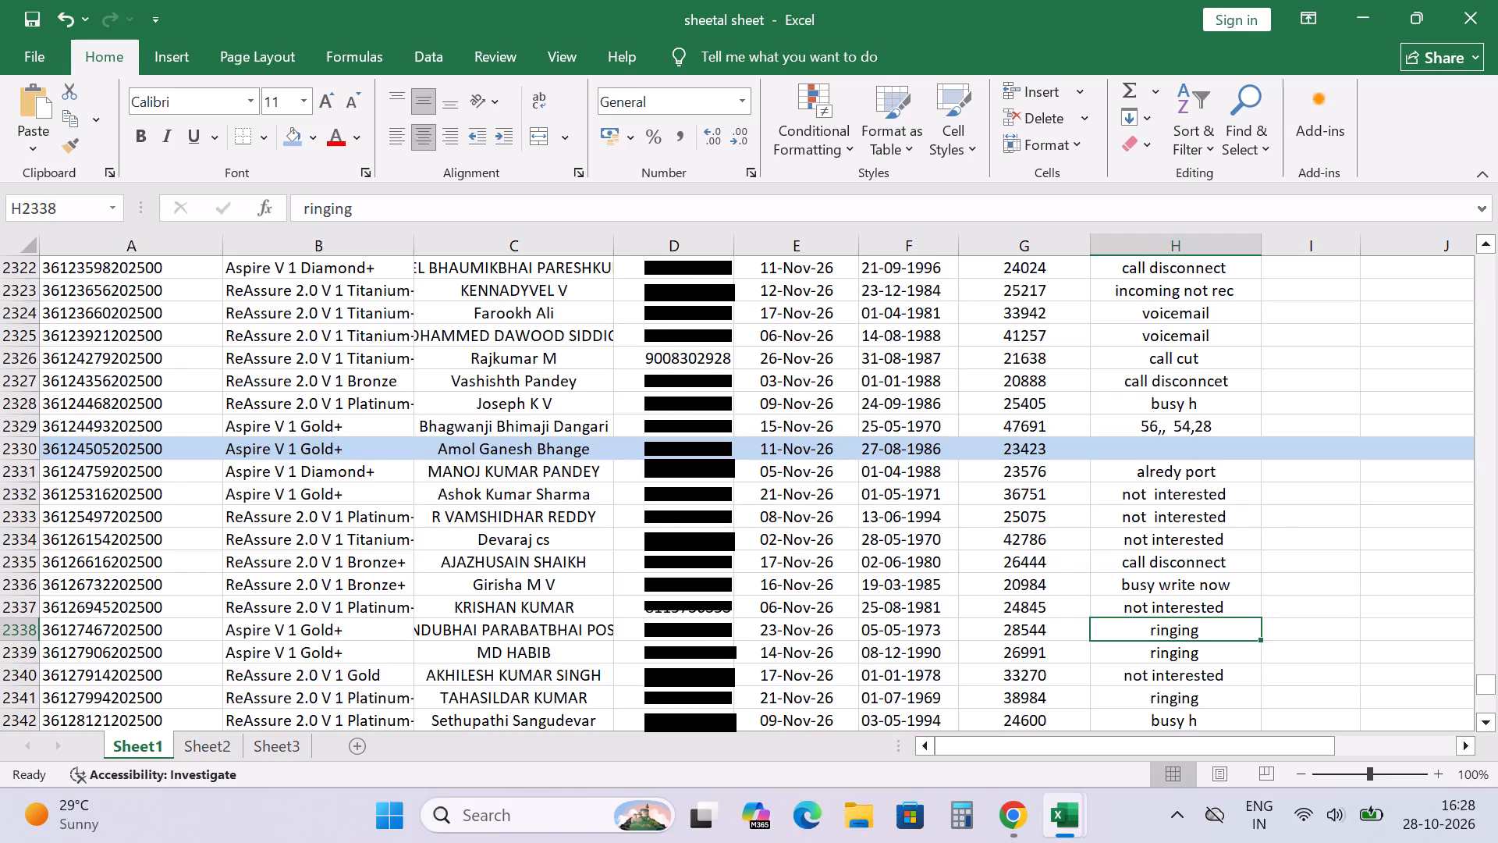
pyautogui.press('BackSpace')
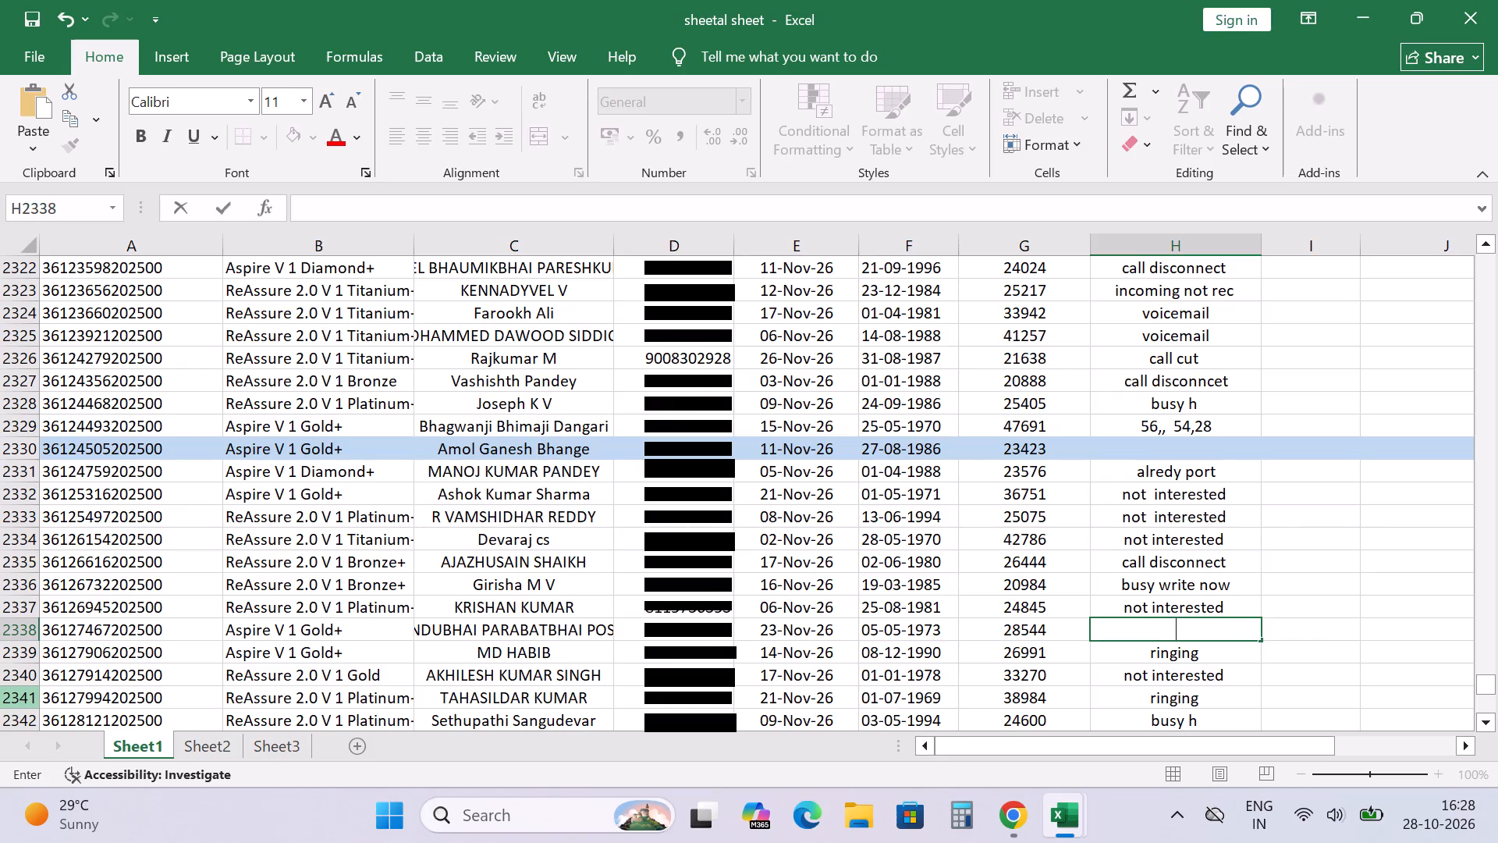
pyautogui.write('not int')
pyautogui.press('space')
pyautogui.hotkey('ctrl', 's')
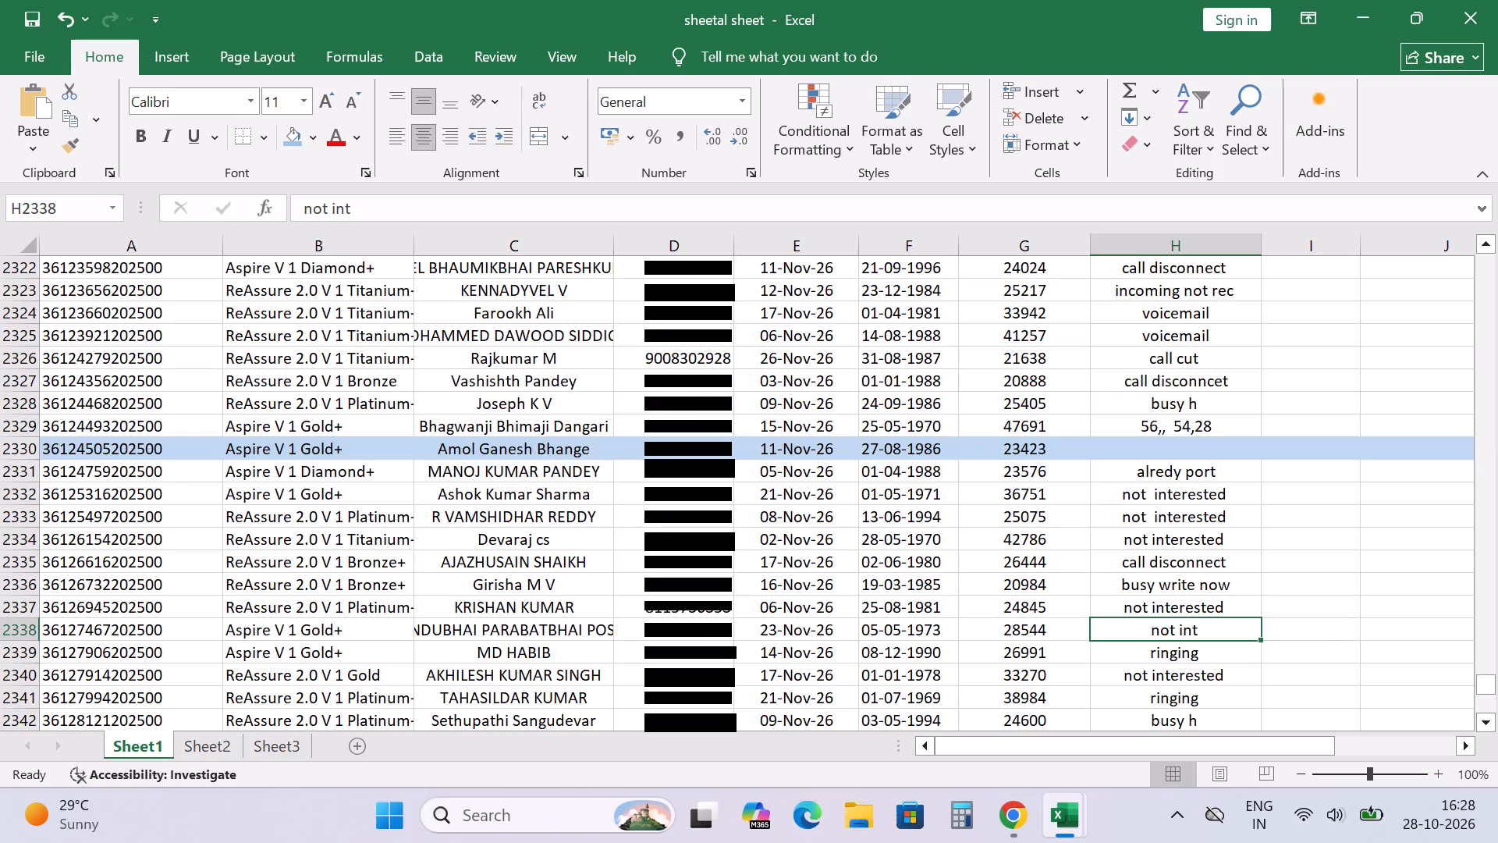
# Examine the customer records and call remarks in rows 2339 to 2342 for the next callback.
pyautogui.press('Down')
pyautogui.press('Left')
pyautogui.press('Left')
pyautogui.press('Left')
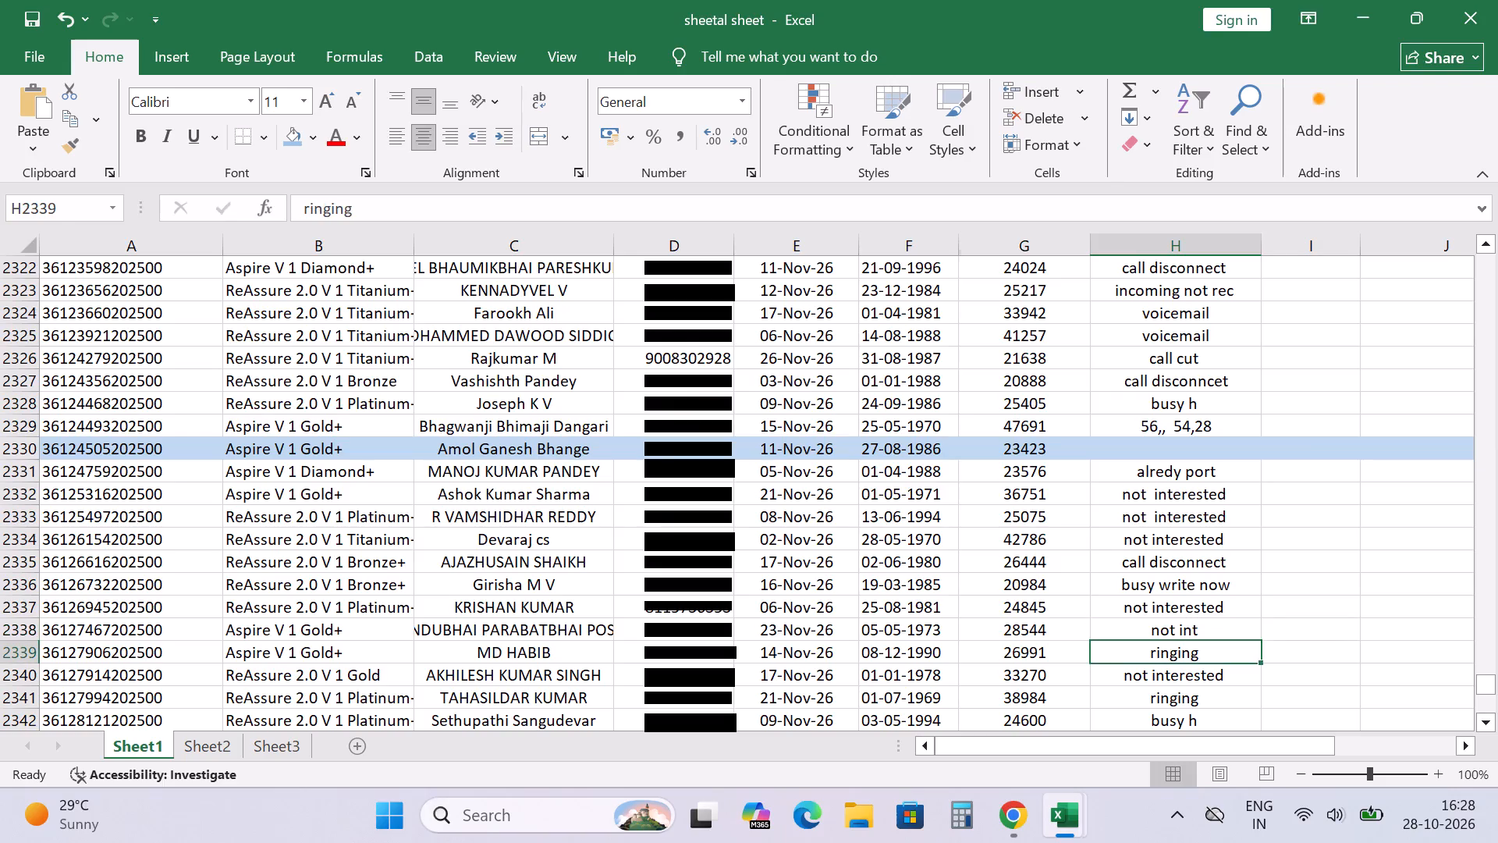
pyautogui.press('Left')
pyautogui.press('Left')
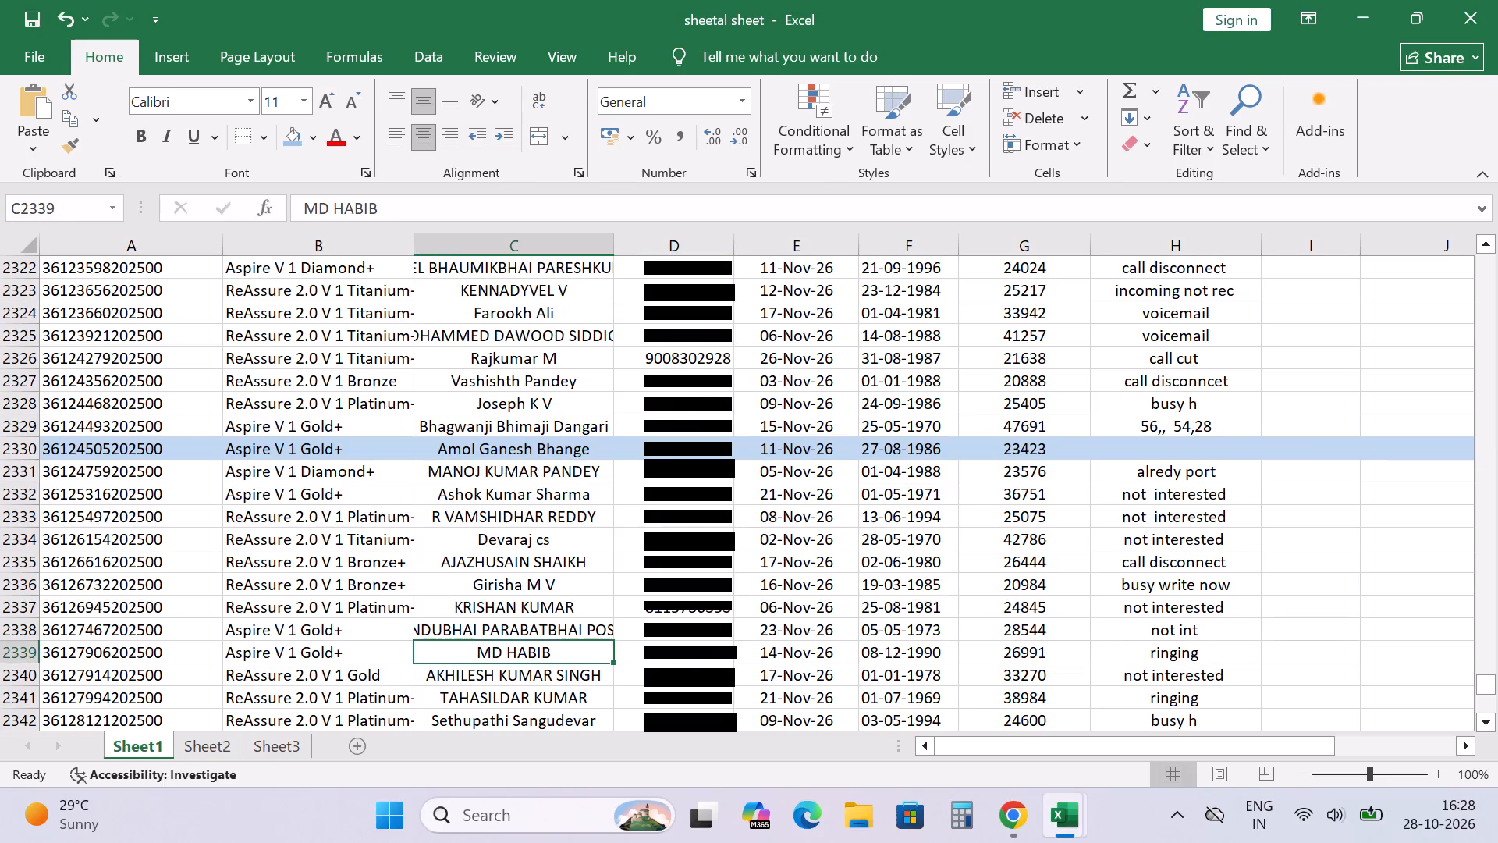
pyautogui.press('Down')
pyautogui.press('Down')
pyautogui.press('Down')
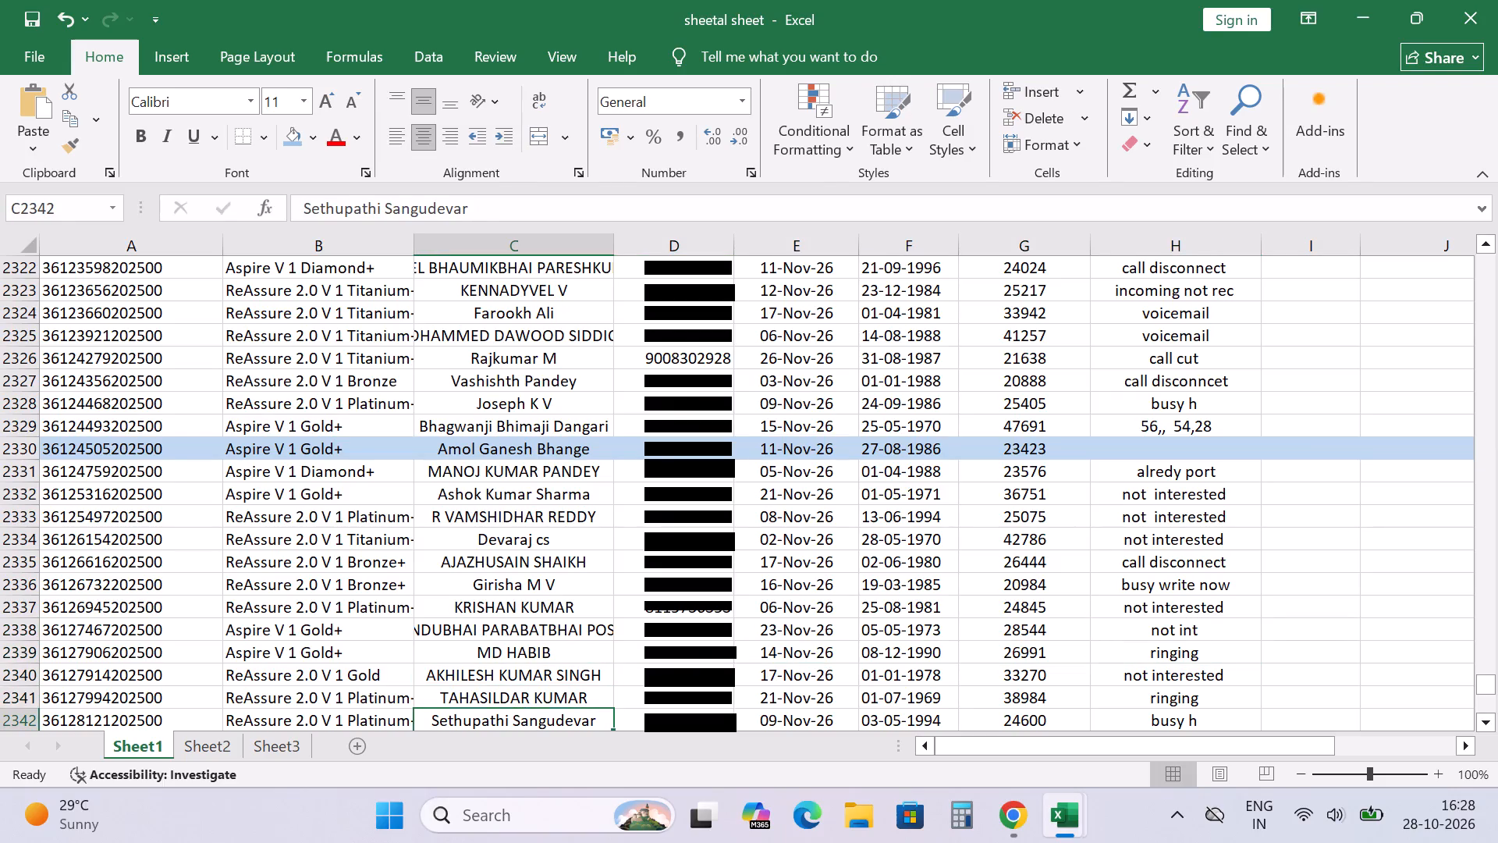
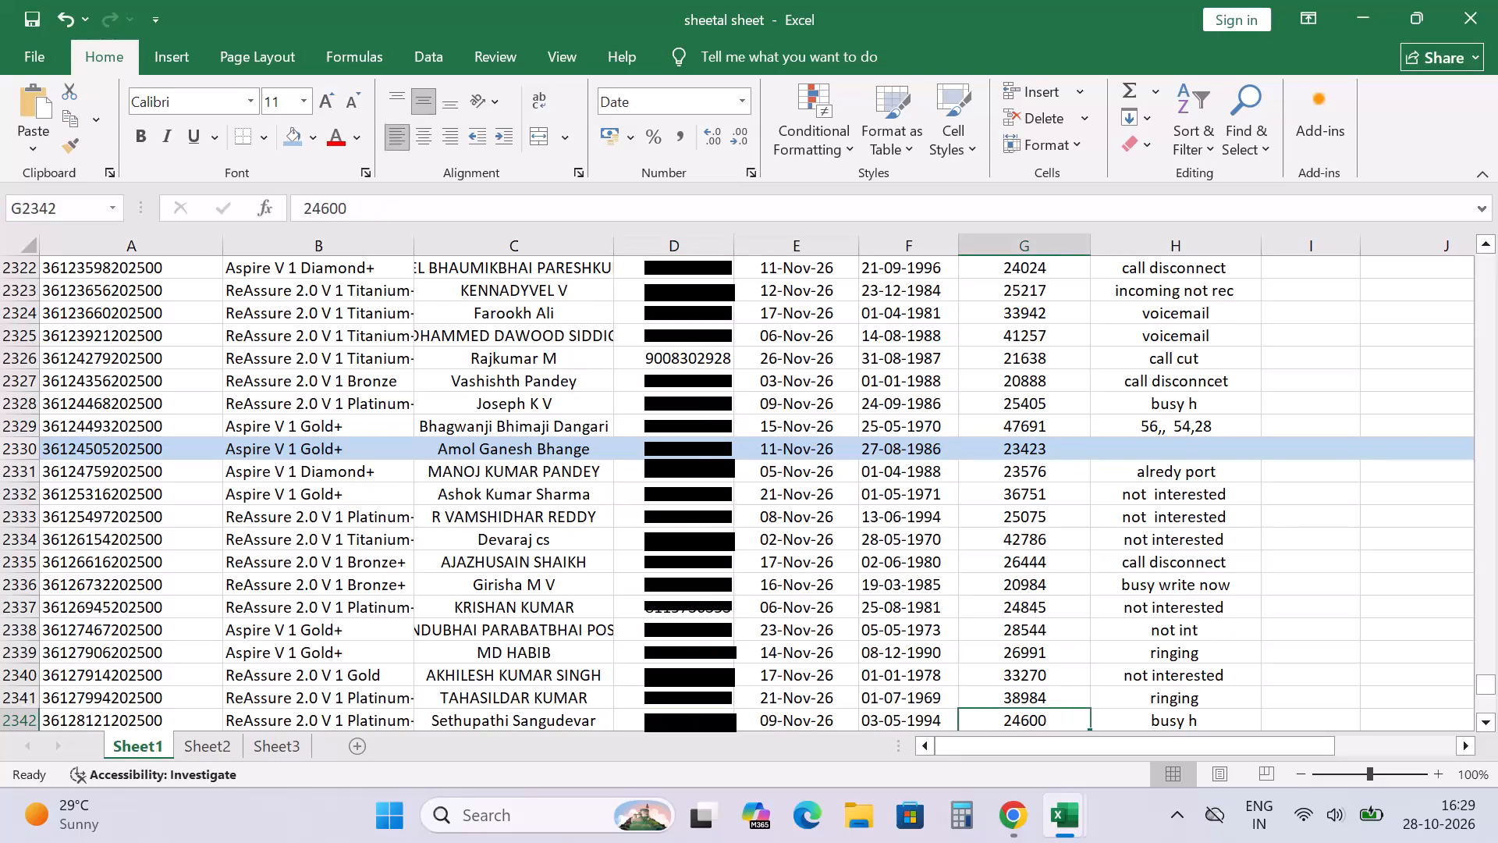
# Examine the customer record in row 2342, from the policy number and plan to the premium and call remark.
pyautogui.press('Right')
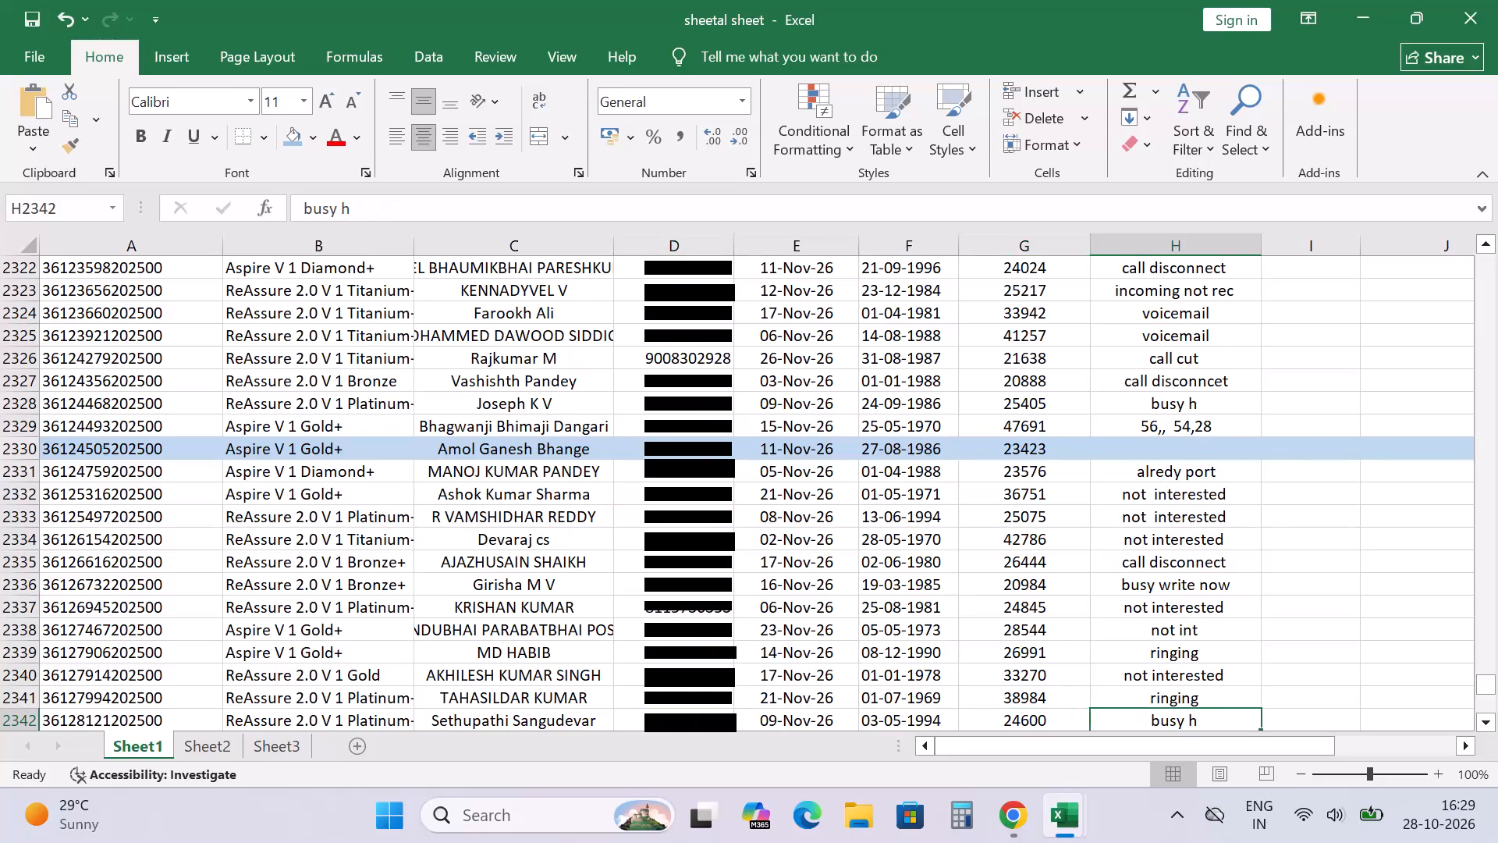
pyautogui.press('Left')
pyautogui.press('Left')
pyautogui.press('Left')
pyautogui.press('Left')
pyautogui.press('Left')
pyautogui.press('Left')
pyautogui.press('Left')
pyautogui.press('Left')
pyautogui.press('Left')
pyautogui.press('Left')
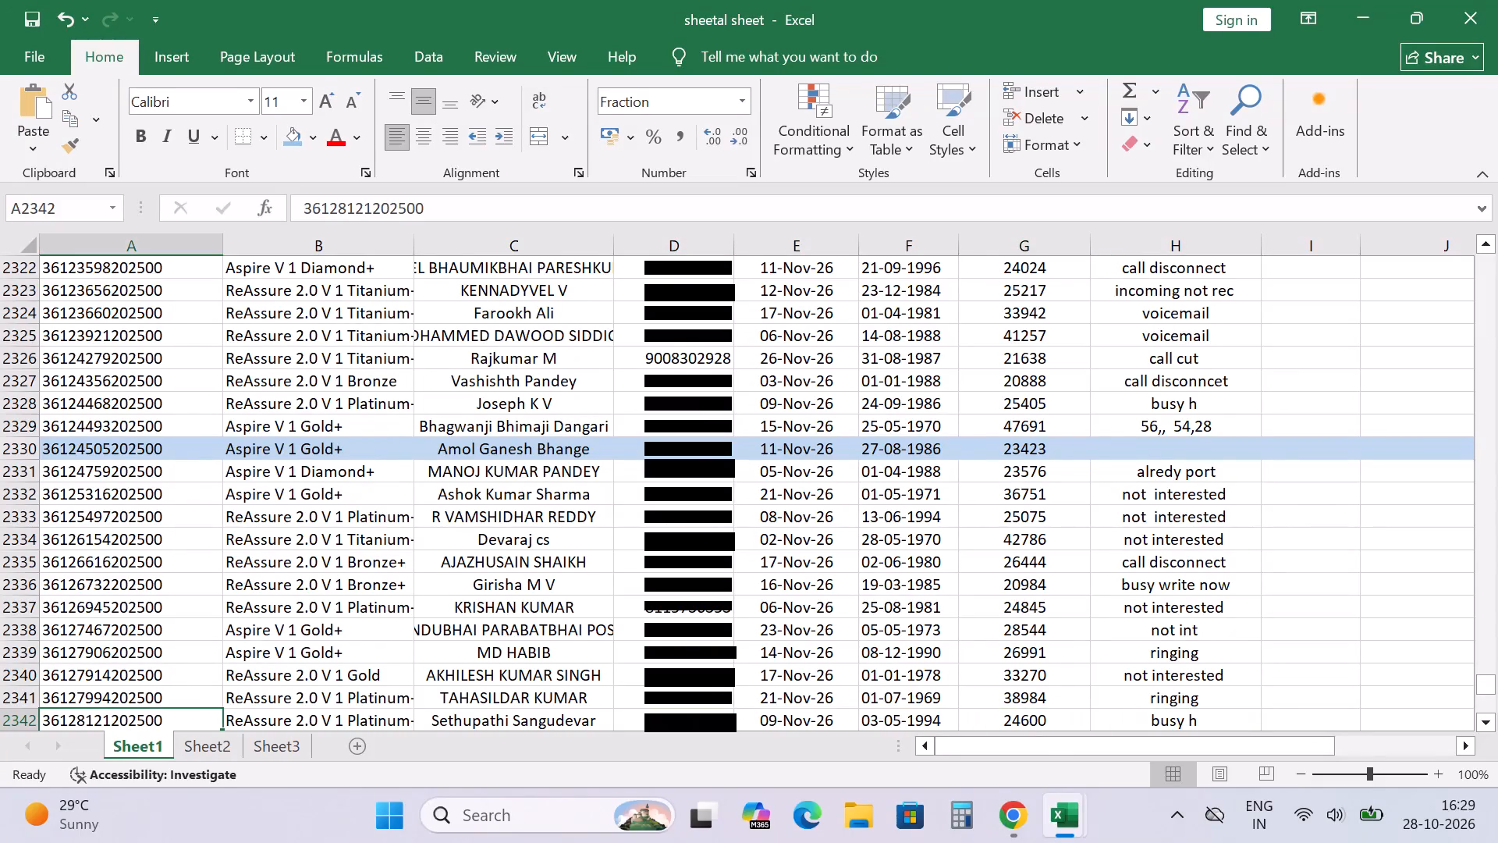
pyautogui.press('Right')
pyautogui.press('Right')
pyautogui.press('Right')
pyautogui.press('Right')
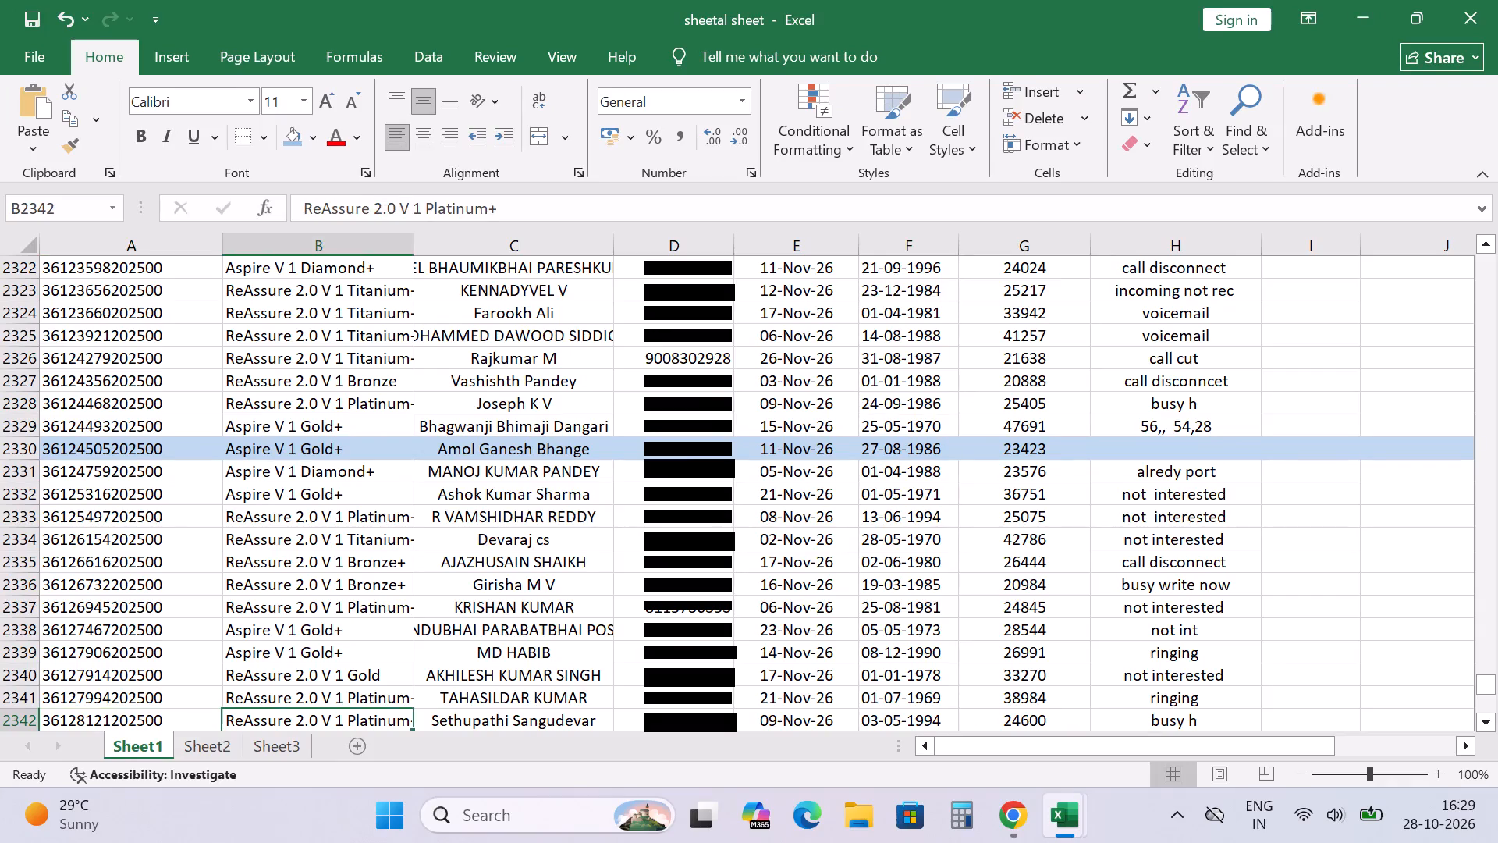
pyautogui.press('Right')
pyautogui.press('Right')
pyautogui.press('Right')
# Review the call remarks in rows 2343 to 2346 and examine the phone number in row 2345 for the callback.
pyautogui.press('Down')
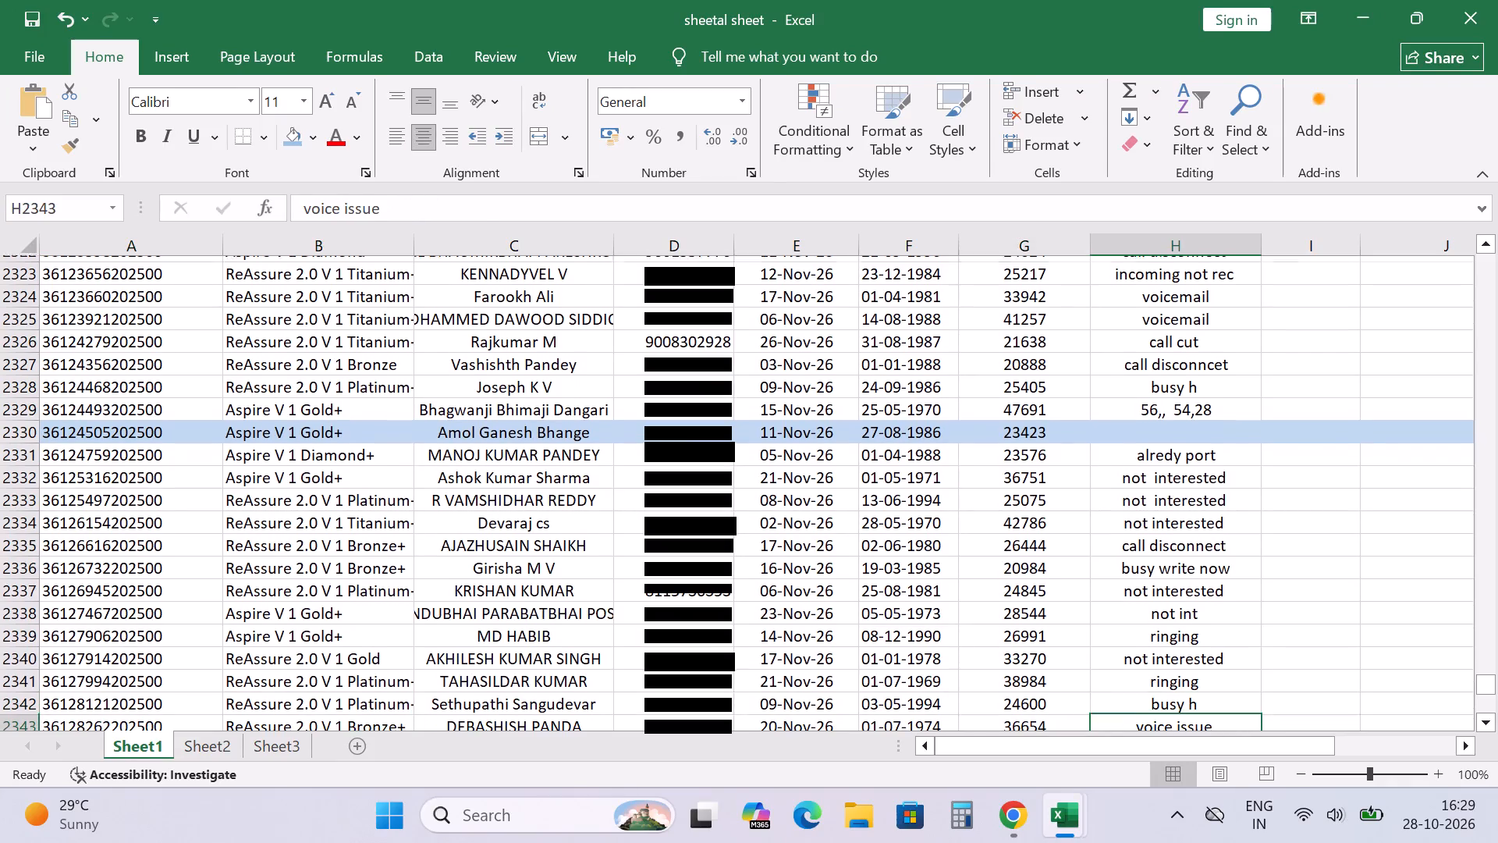
pyautogui.press('Down')
pyautogui.press('Down')
pyautogui.press('Down')
pyautogui.press('Up')
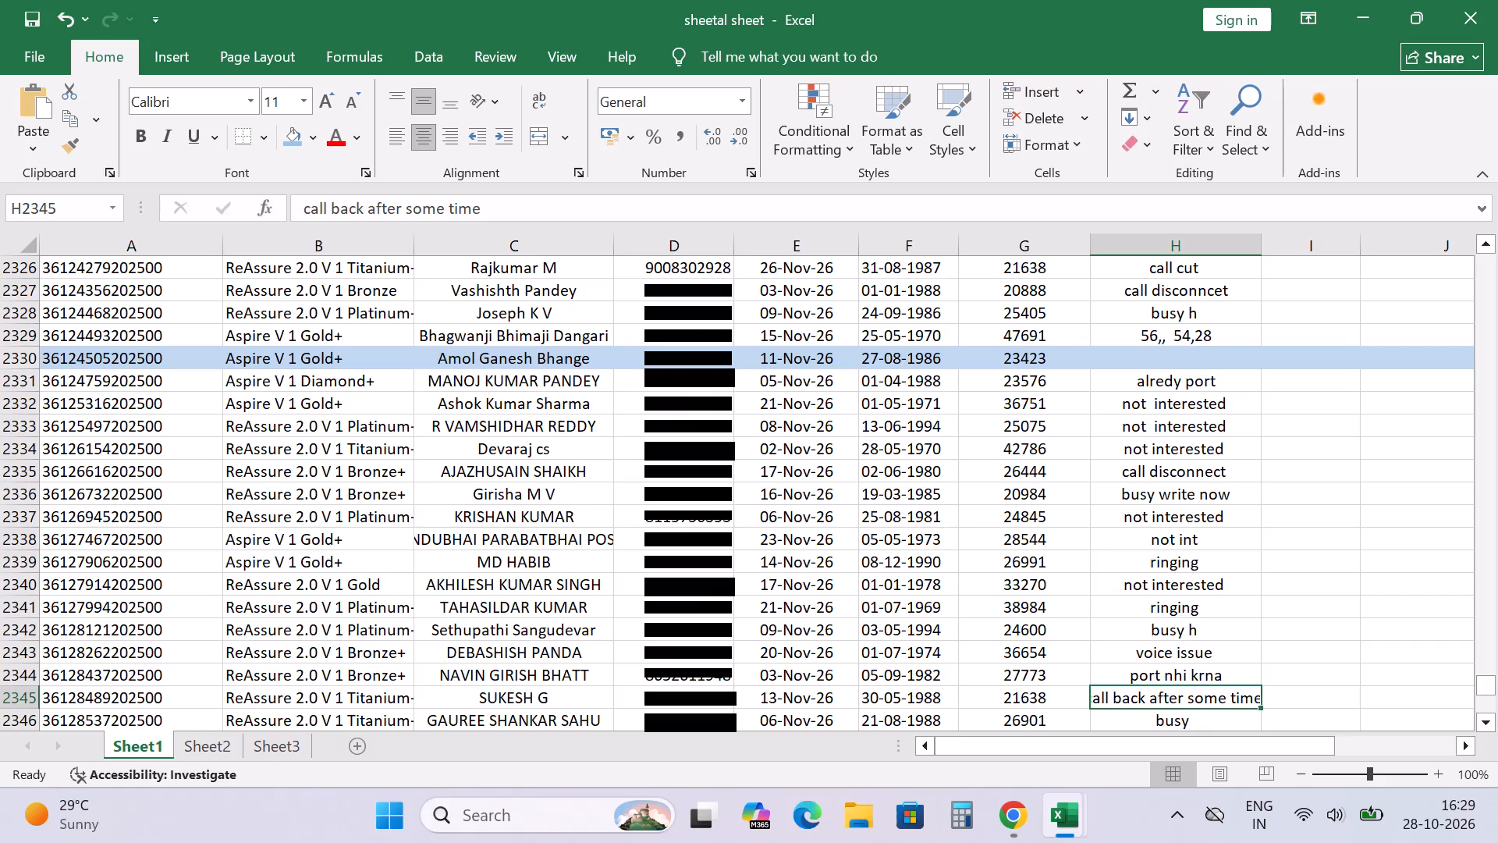
pyautogui.press('Left')
pyautogui.press('Left')
pyautogui.press('Left')
pyautogui.press('Left')
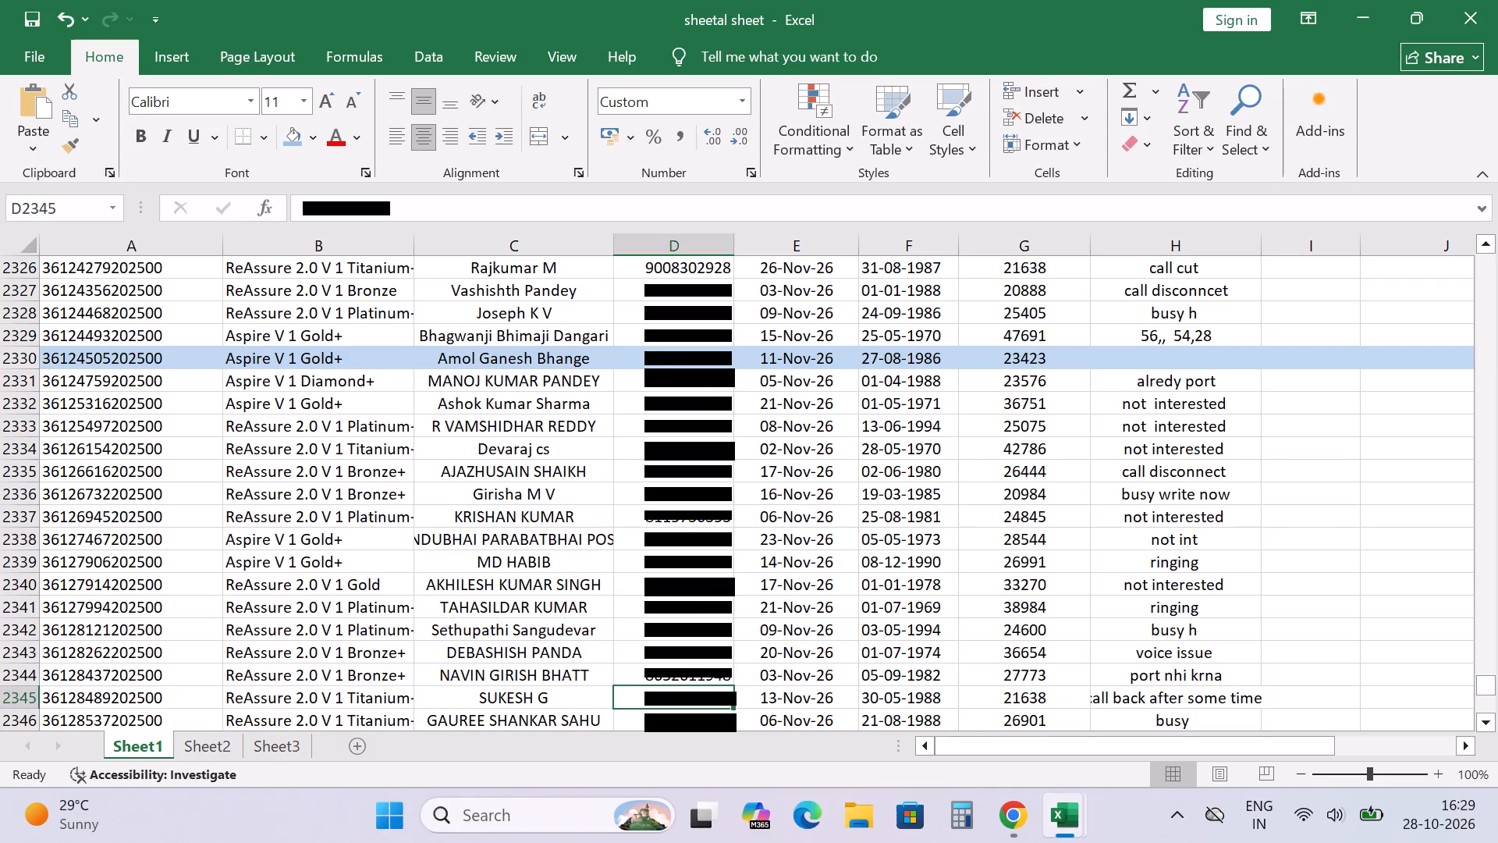
pyautogui.press('Right')
pyautogui.press('Right')
pyautogui.press('Right')
pyautogui.press('Right')
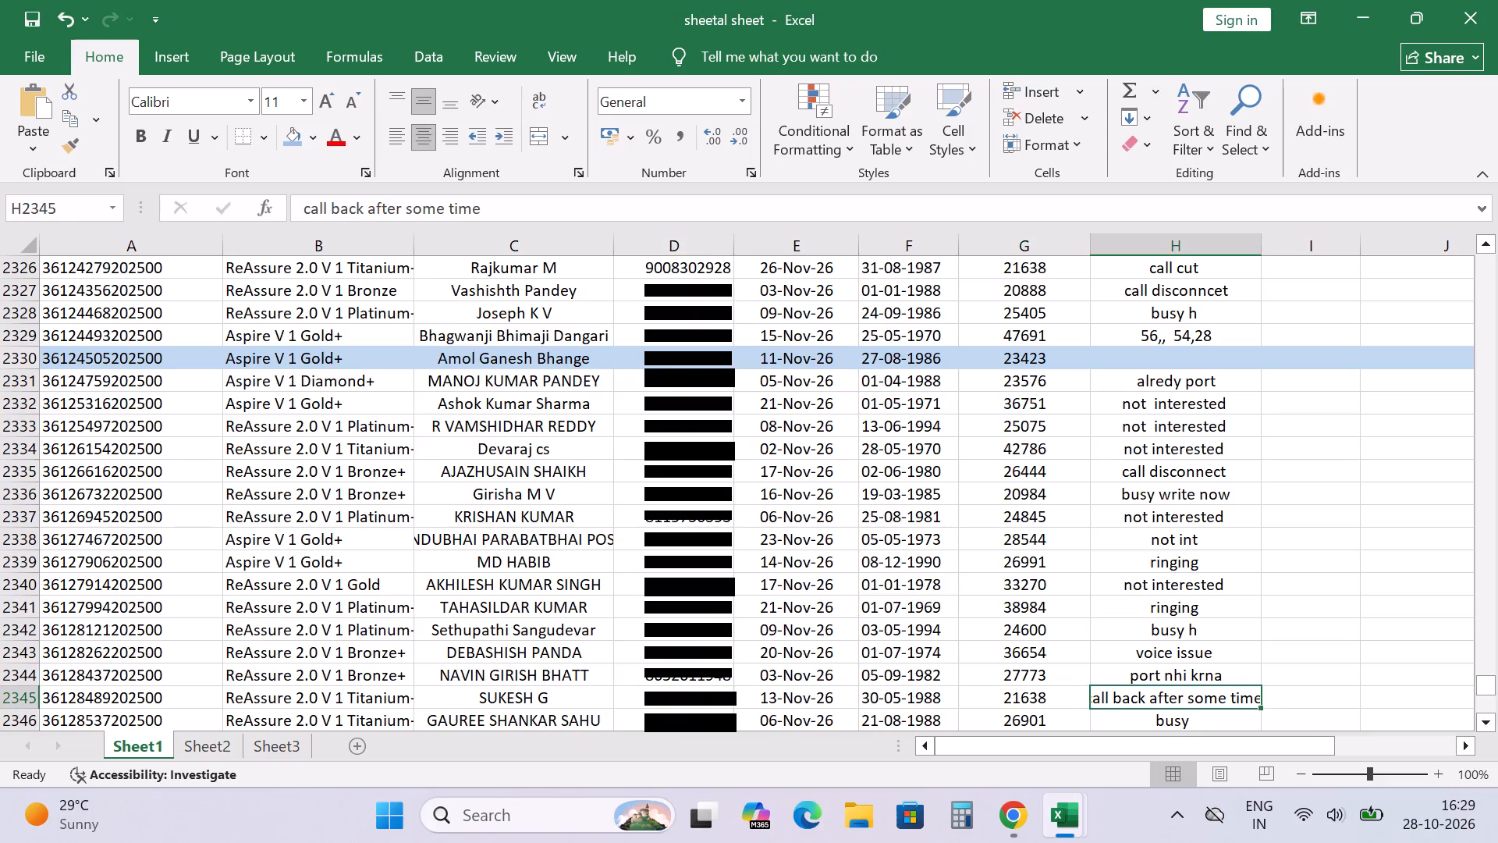
# Examine the customer record in row 2346, including the call remark, dates, phone number and customer name.
pyautogui.press('Down')
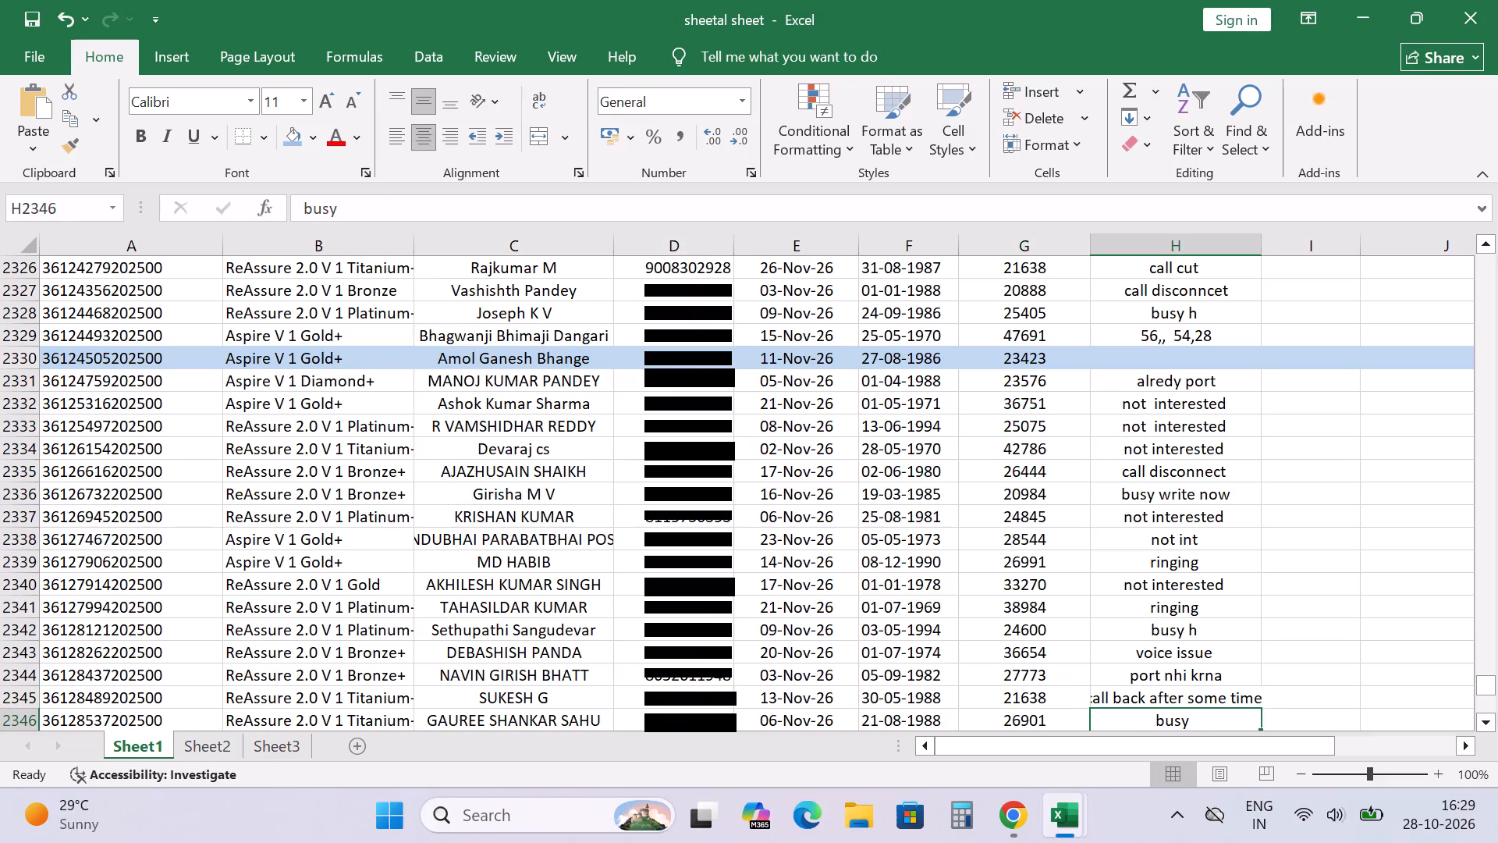
pyautogui.press('Left')
pyautogui.press('Left')
pyautogui.press('Left')
pyautogui.press('Left')
pyautogui.press('Left')
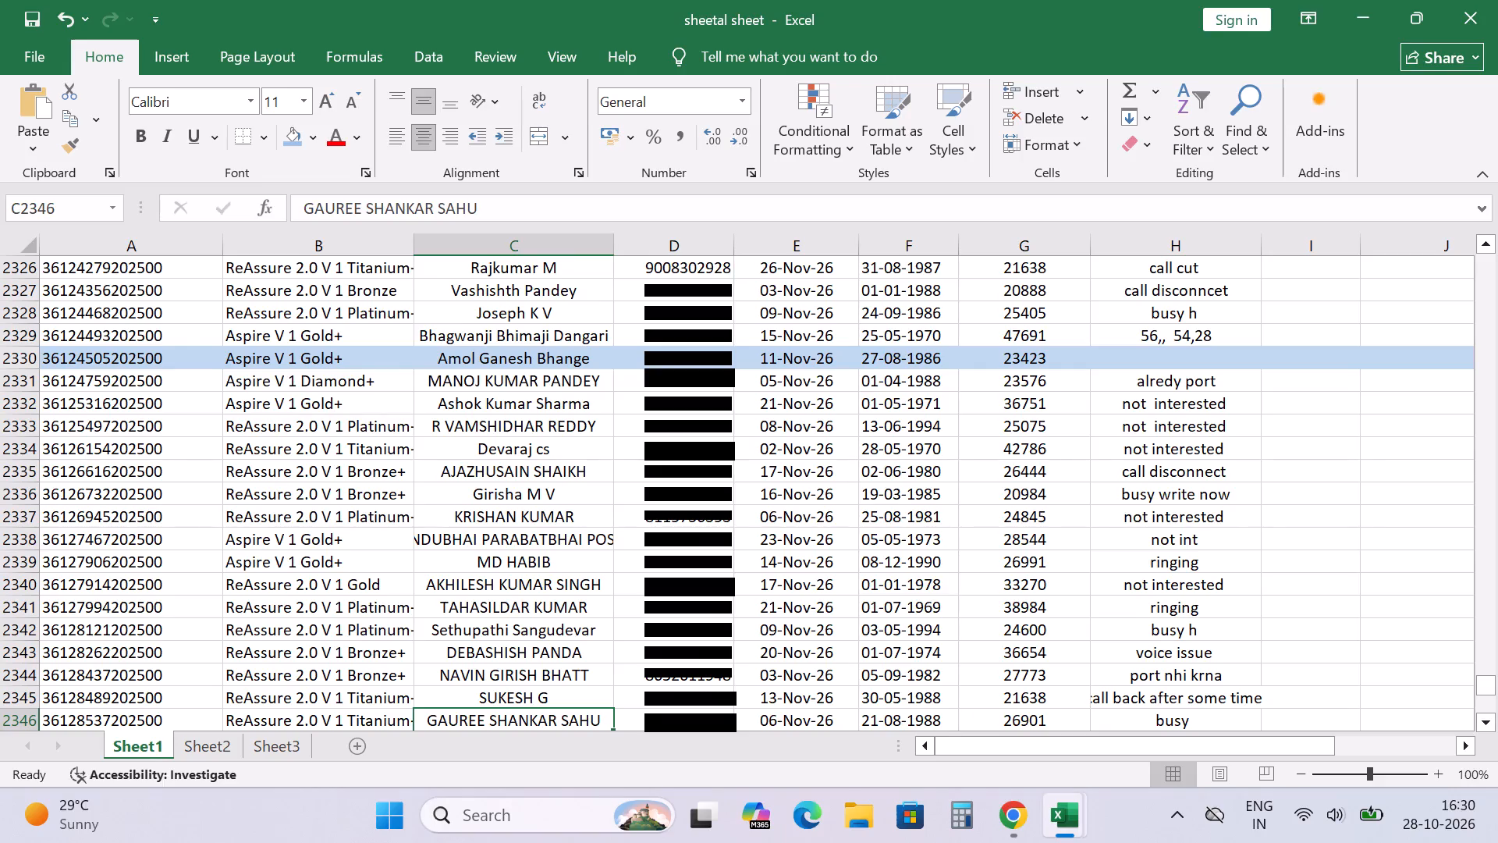
pyautogui.doubleClick(811, 747)
pyautogui.moveTo(811, 747); pyautogui.dragTo(831, 740)
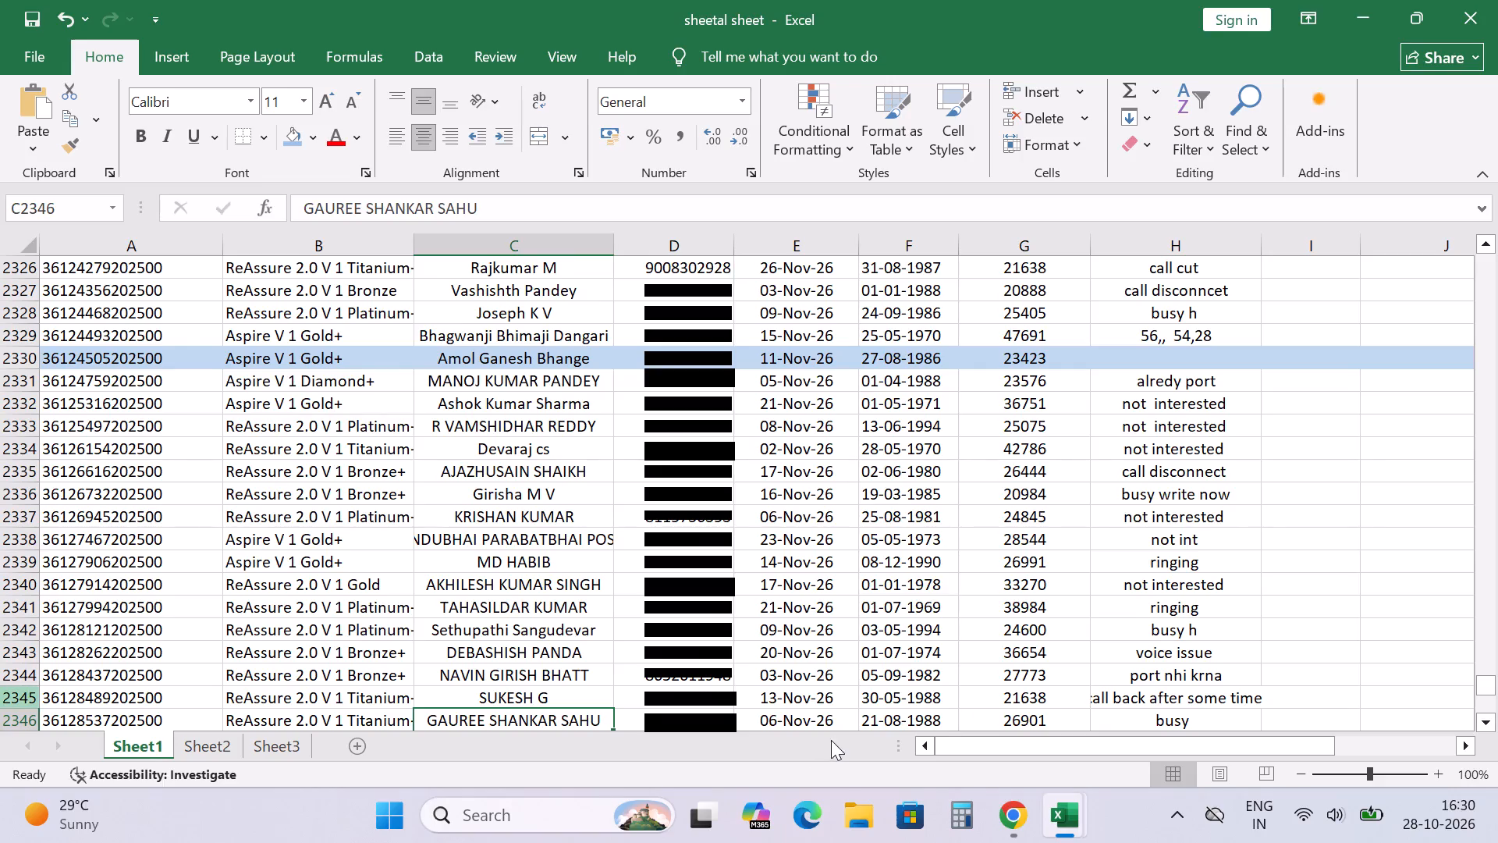
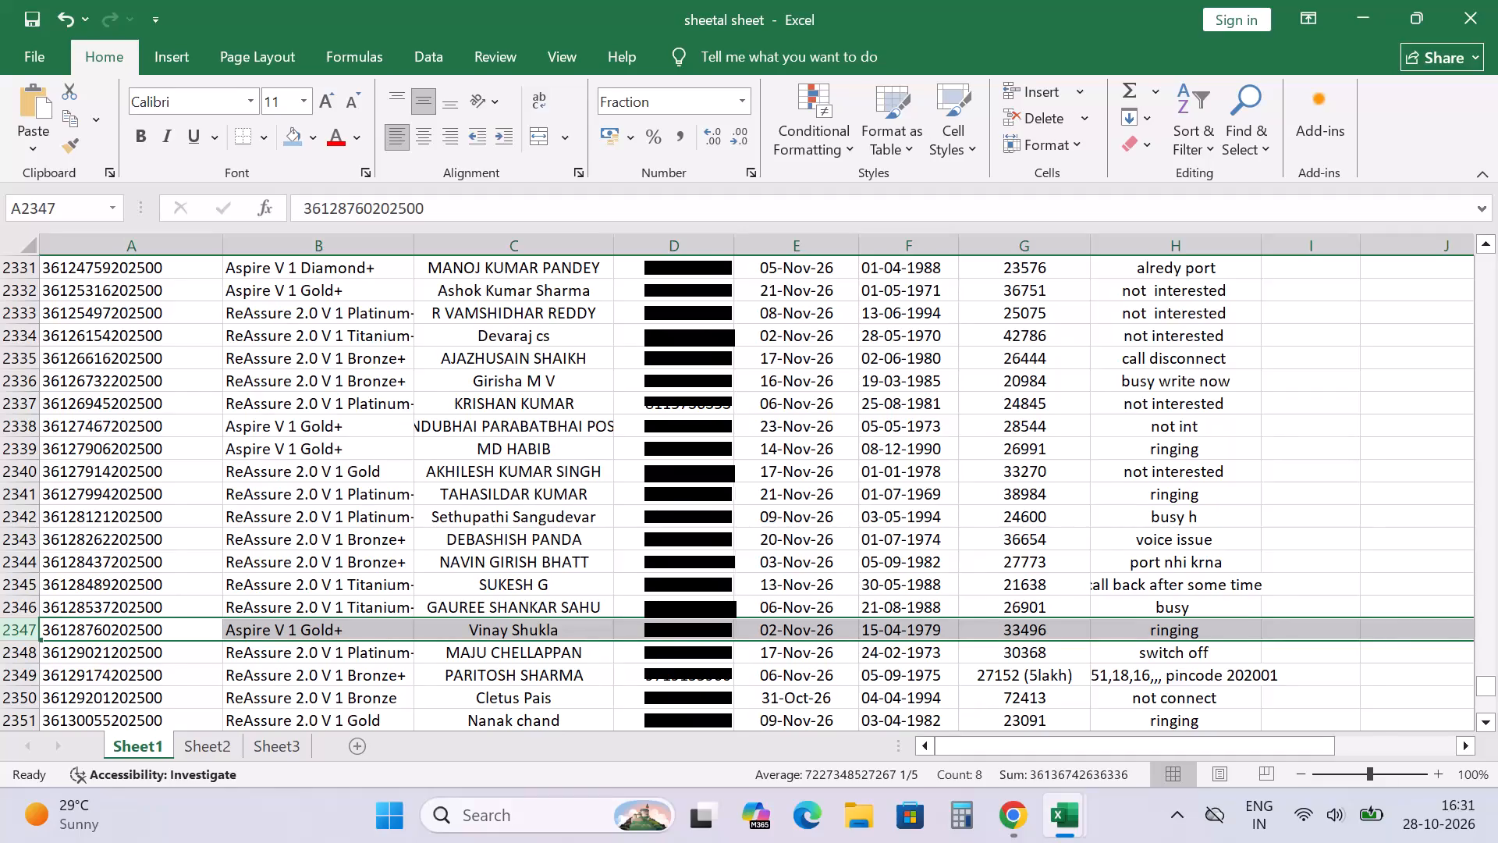
# Review the customer records and call remarks that follow row 2347, down to row 2356.
pyautogui.scroll(-2, 365, 553)
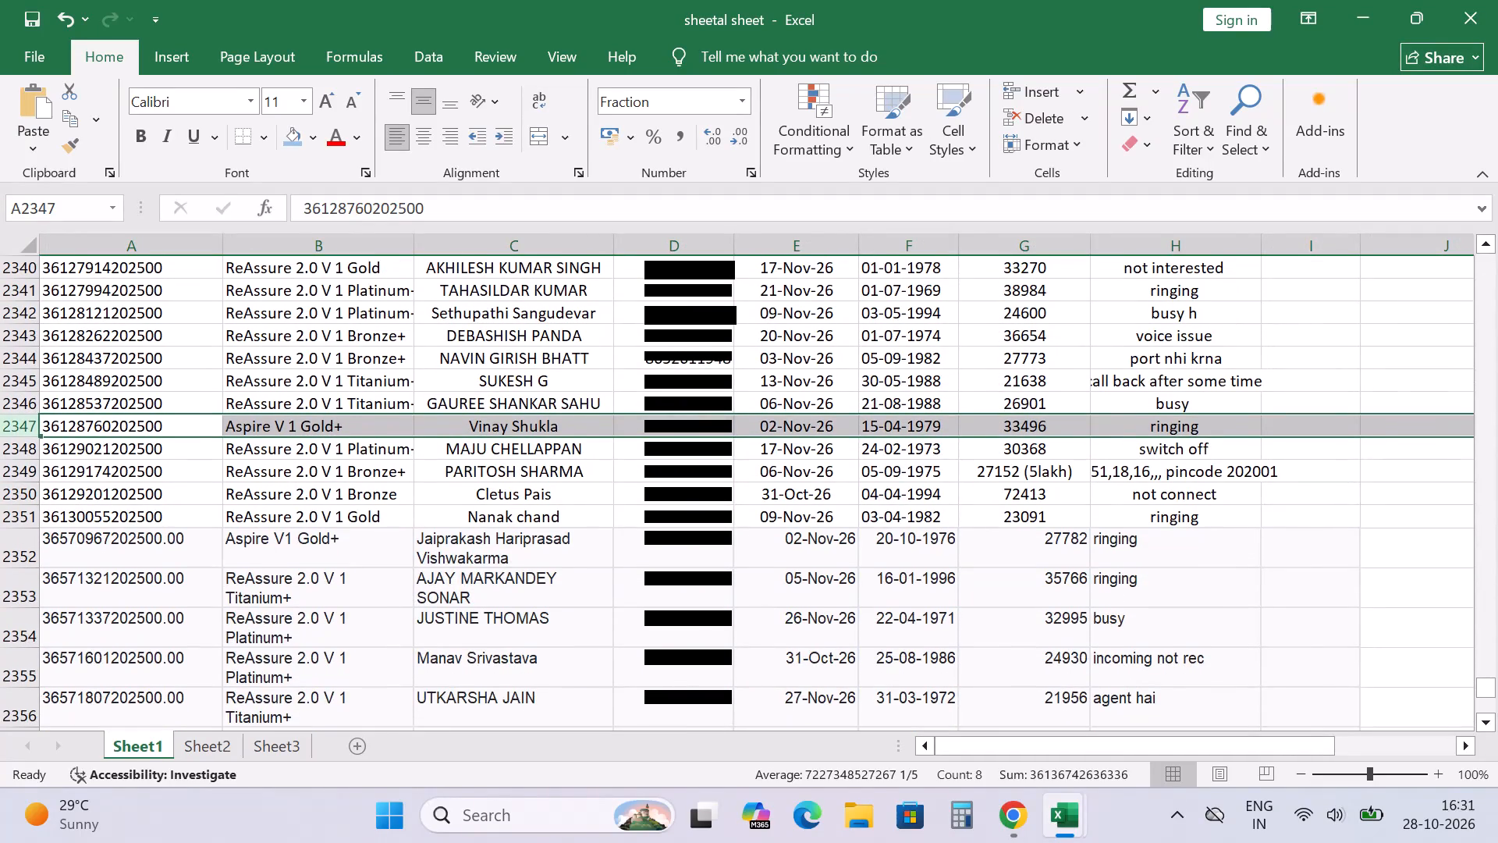
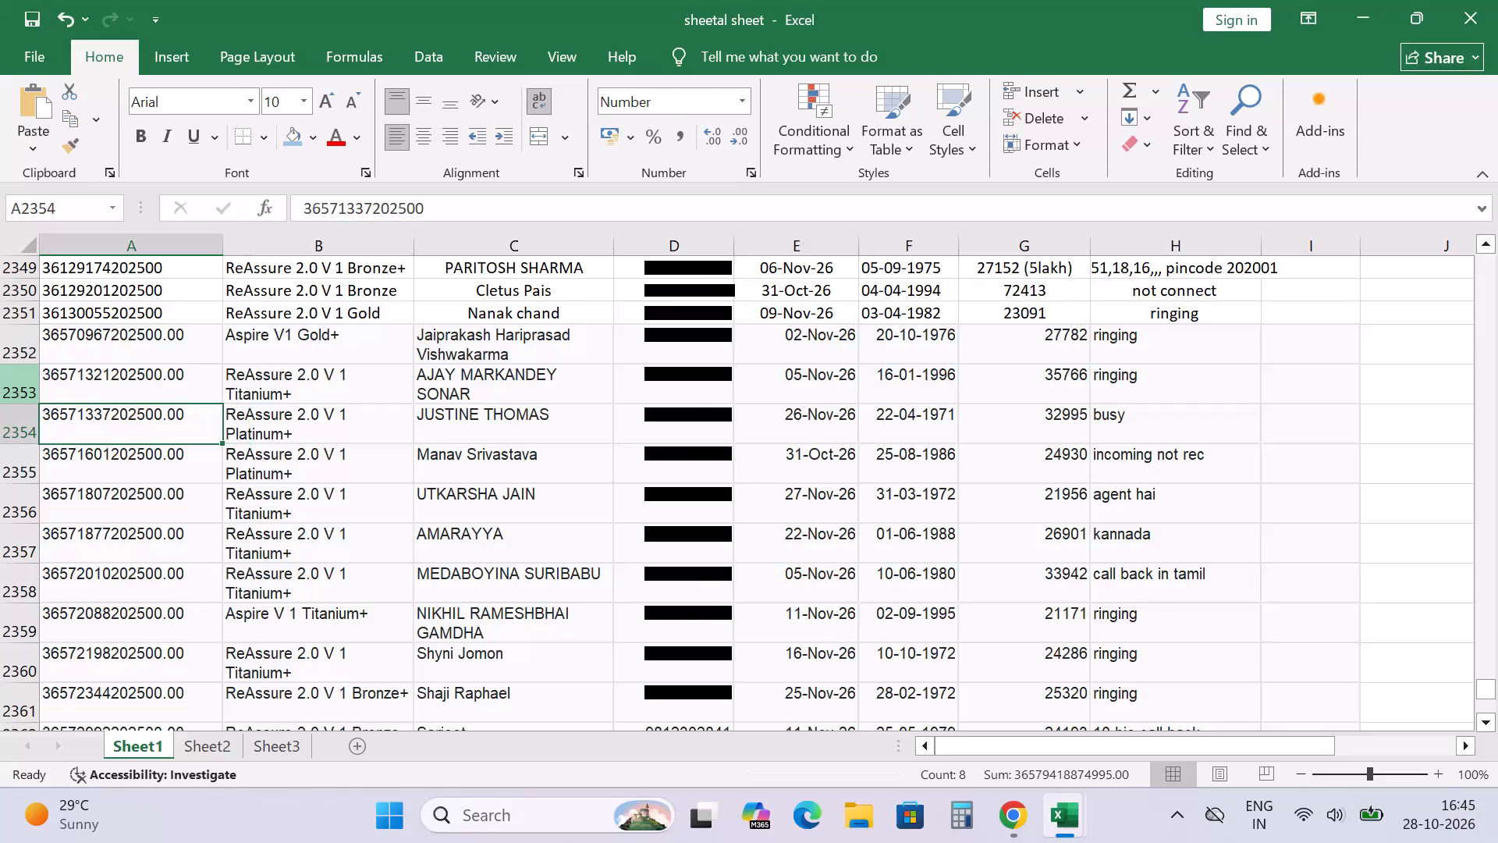
# Review the customer records after row 2354 down to row 2359, and look up the contact number in row 2359.
pyautogui.press('Down')
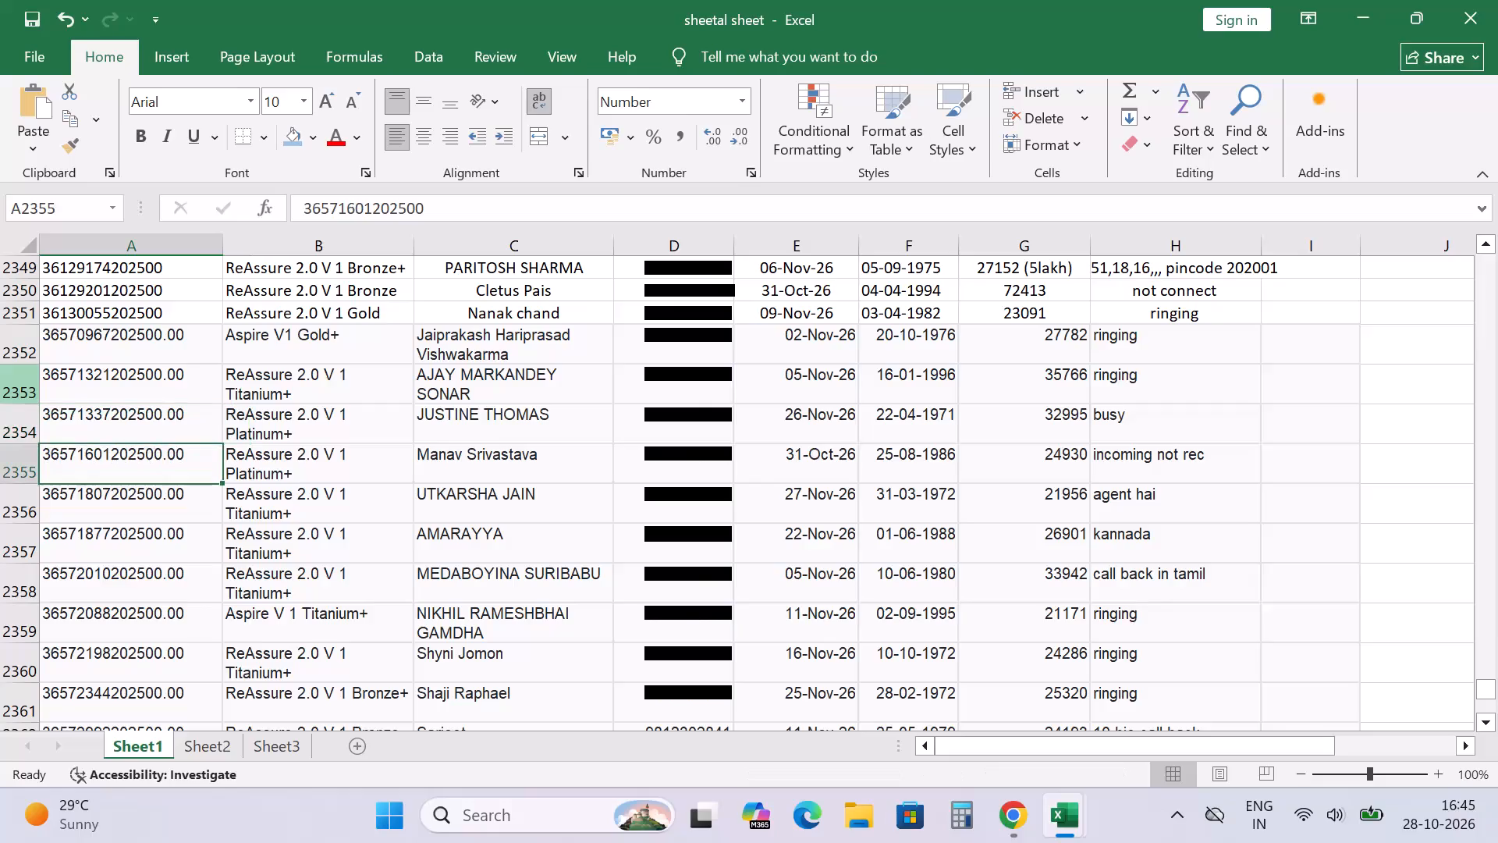
pyautogui.press('Down')
pyautogui.press('Down')
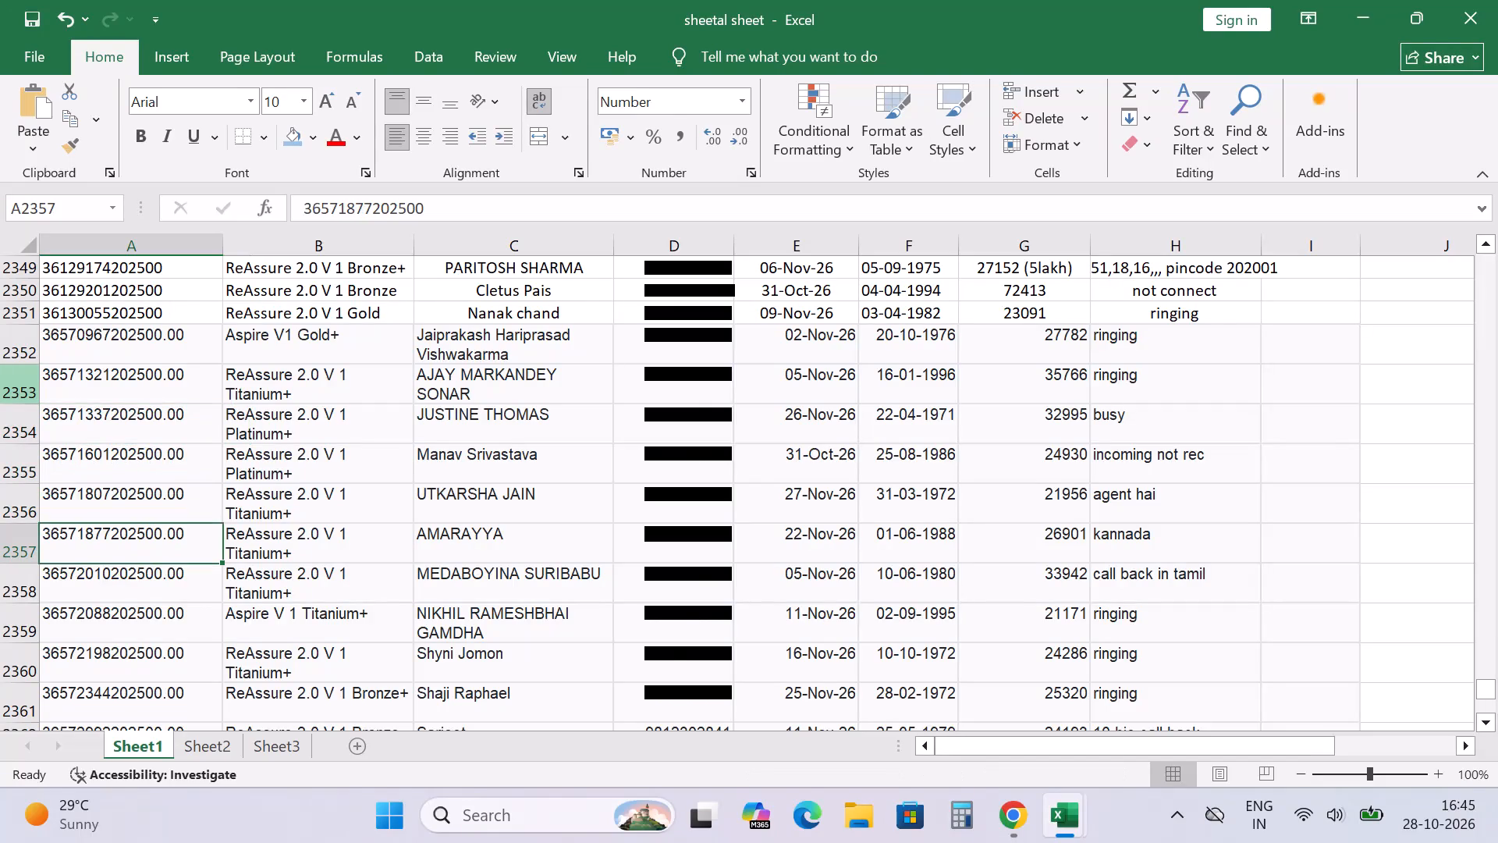
pyautogui.press('Down')
pyautogui.press('Down')
pyautogui.press('Right')
pyautogui.press('Right')
pyautogui.press('Right')
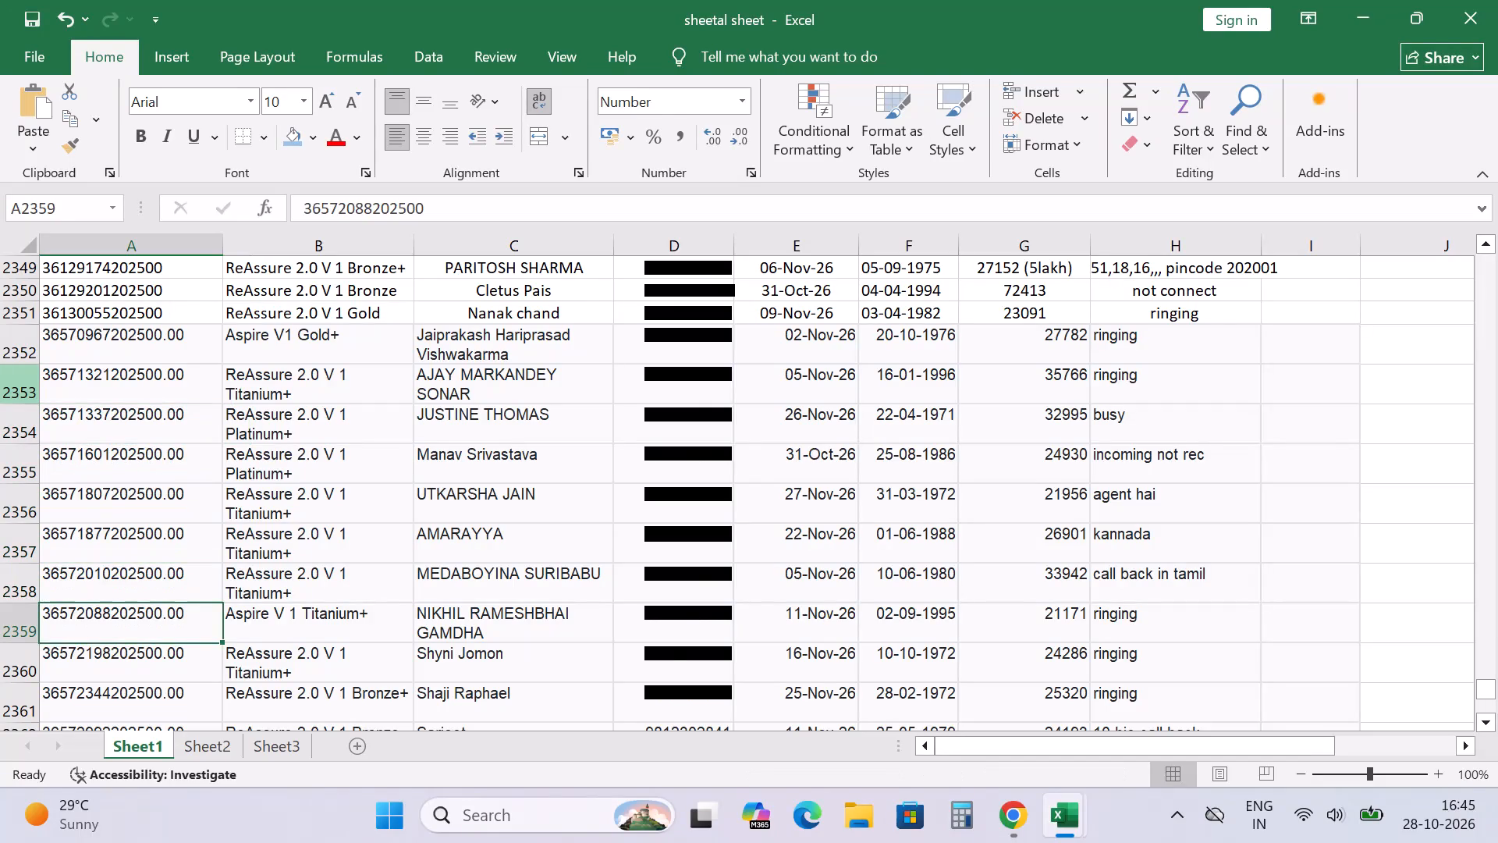
pyautogui.press('Right')
pyautogui.press('Left')
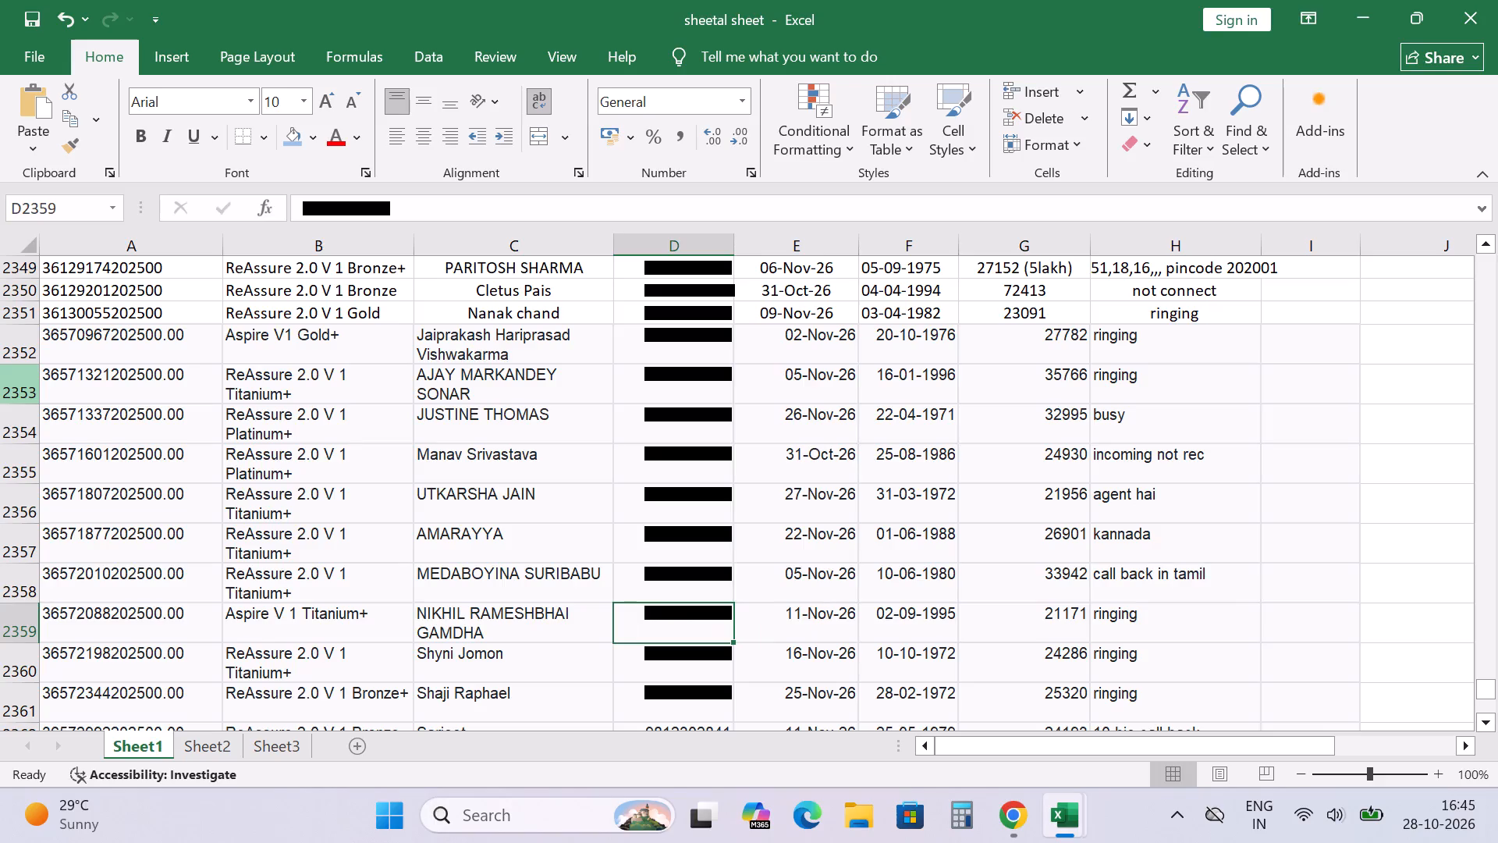
# Examine the row 2359 customer record, from the policy number and contact number across to the call remark.
pyautogui.click(21, 624)
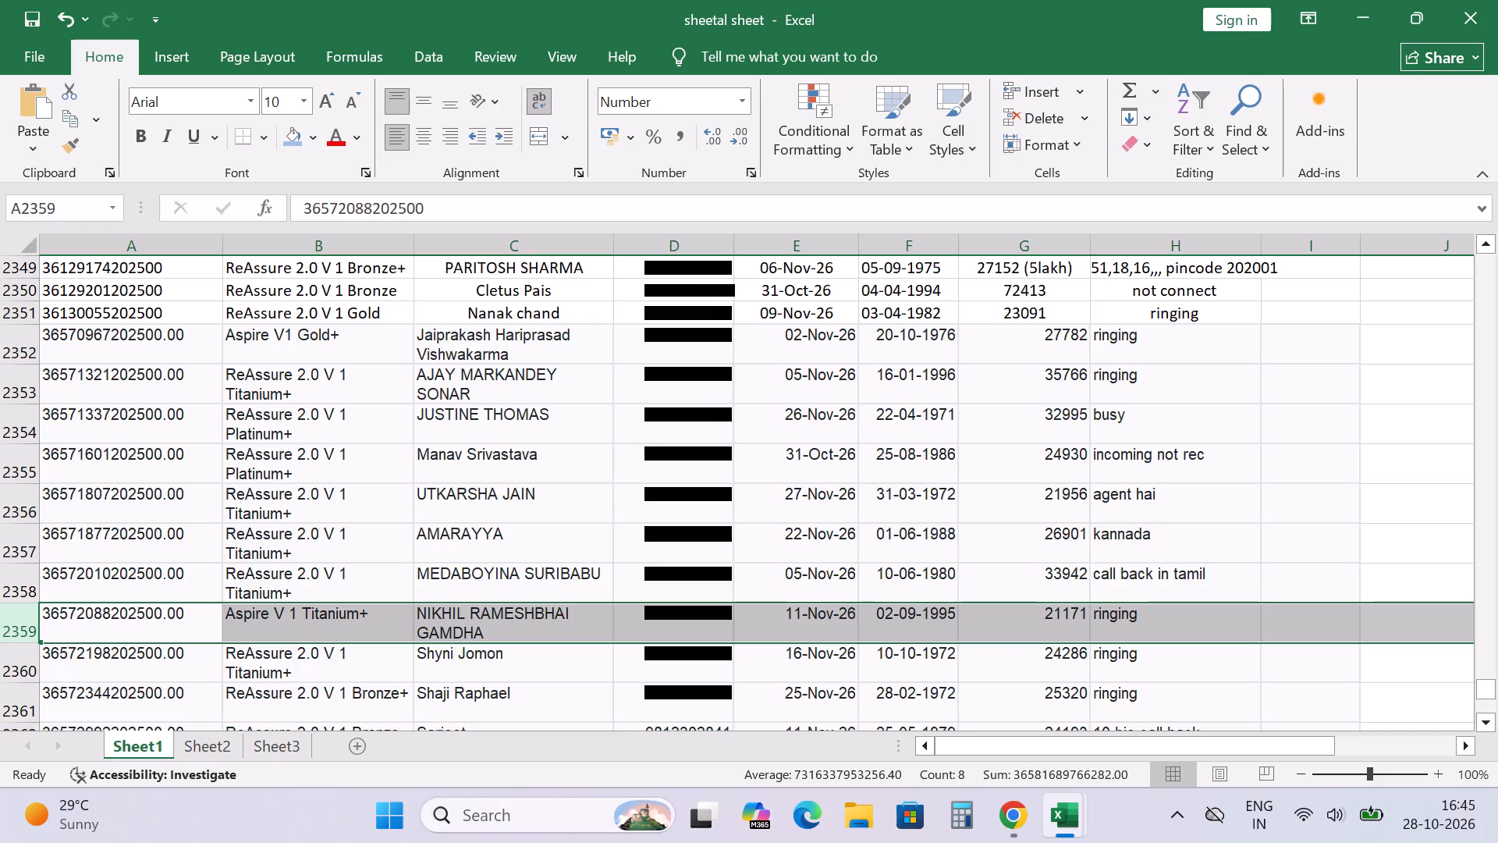
pyautogui.press('Right')
pyautogui.press('Right')
pyautogui.press('Right')
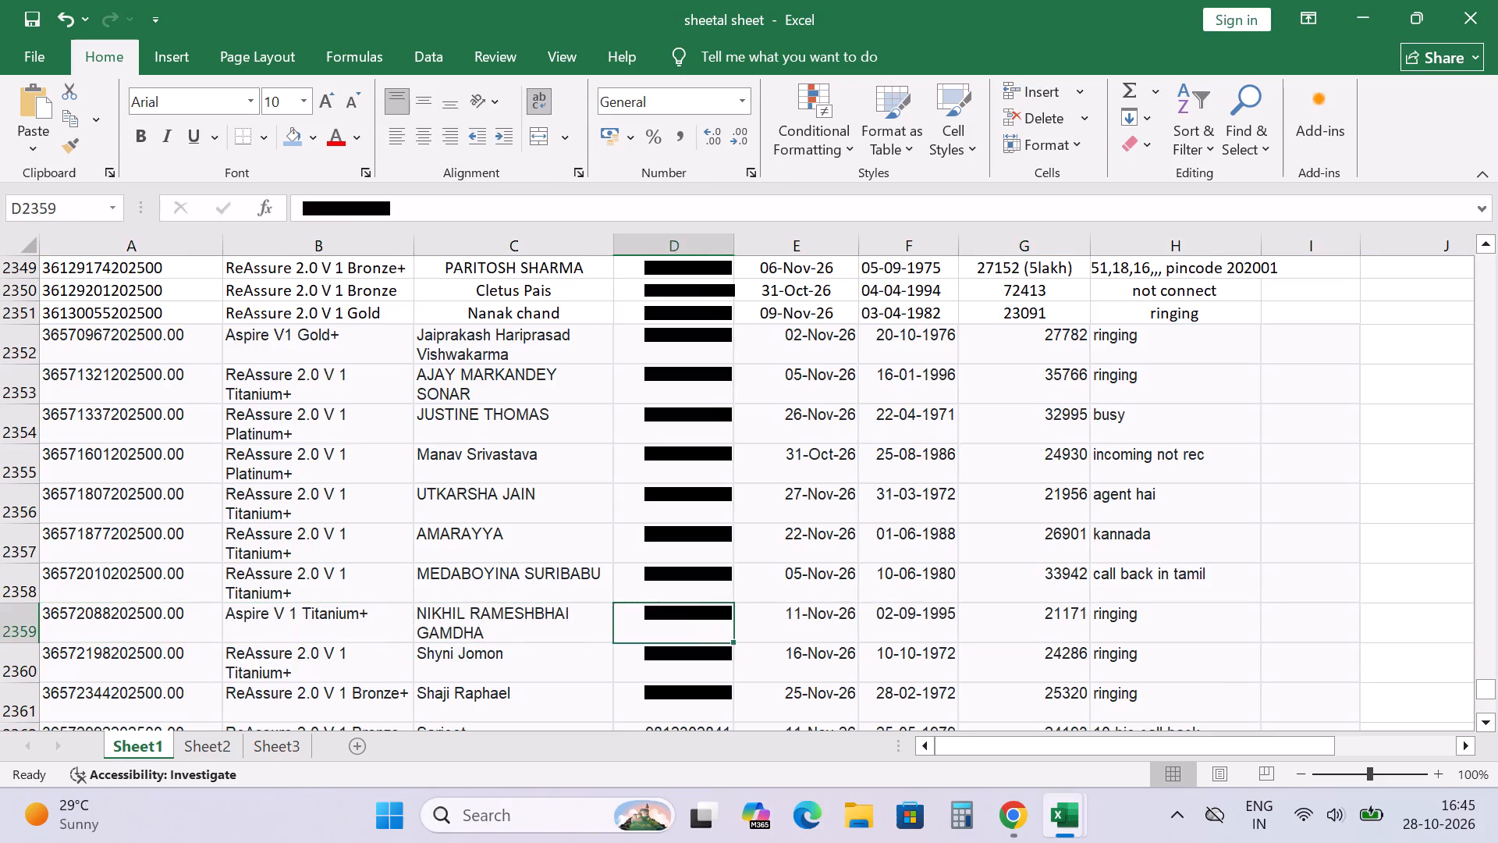
pyautogui.press('Right')
pyautogui.press('Right')
pyautogui.press('Right')
pyautogui.press('Right')
# Review the row 2360 customer record, from its call remark back to the customer name.
pyautogui.press('Down')
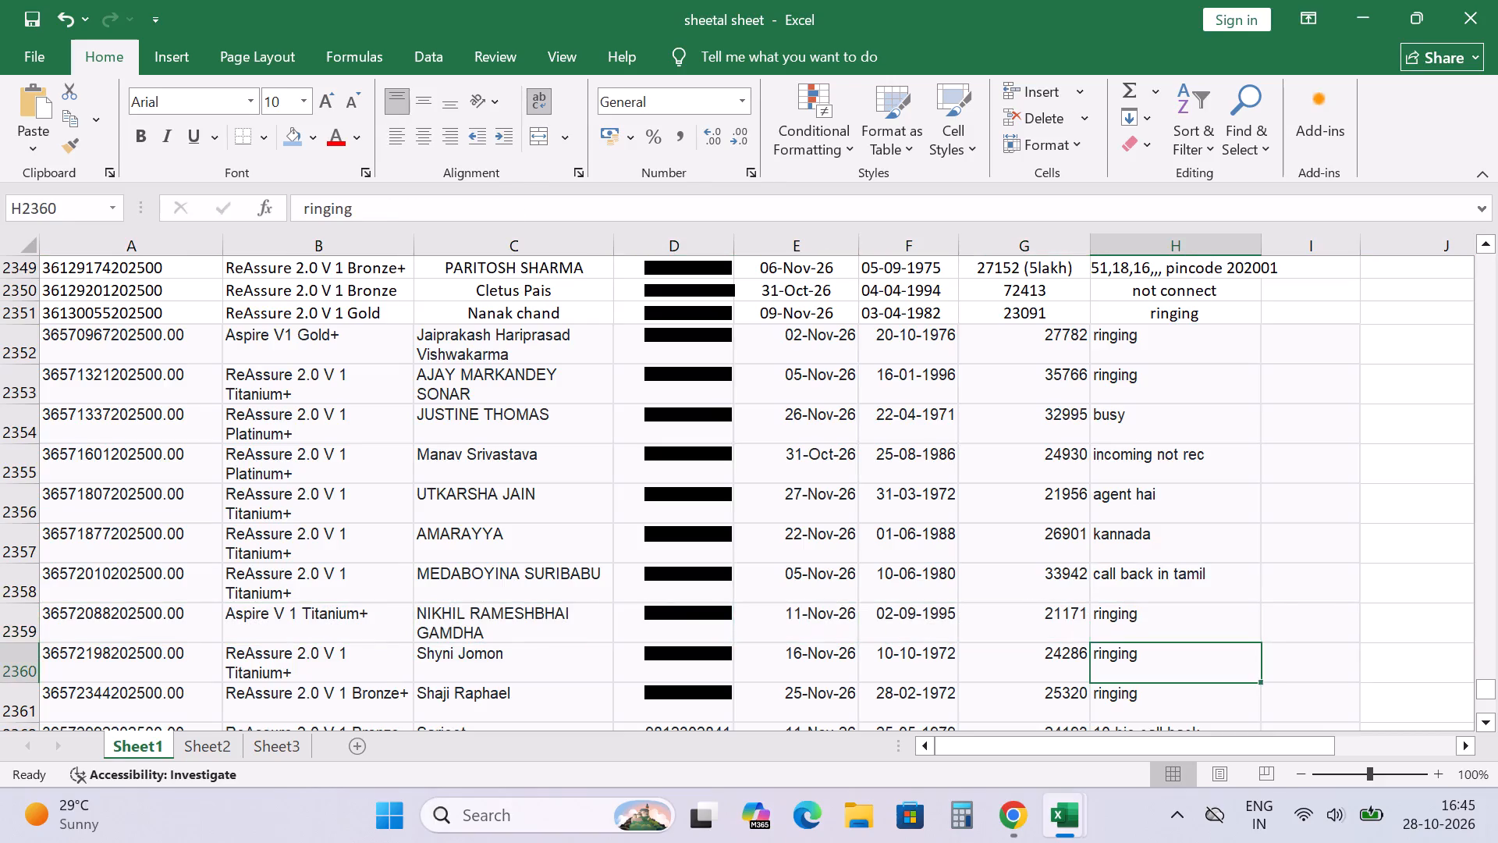
pyautogui.press('Left')
pyautogui.press('Left')
pyautogui.press('Left')
pyautogui.press('Left')
pyautogui.press('Left')
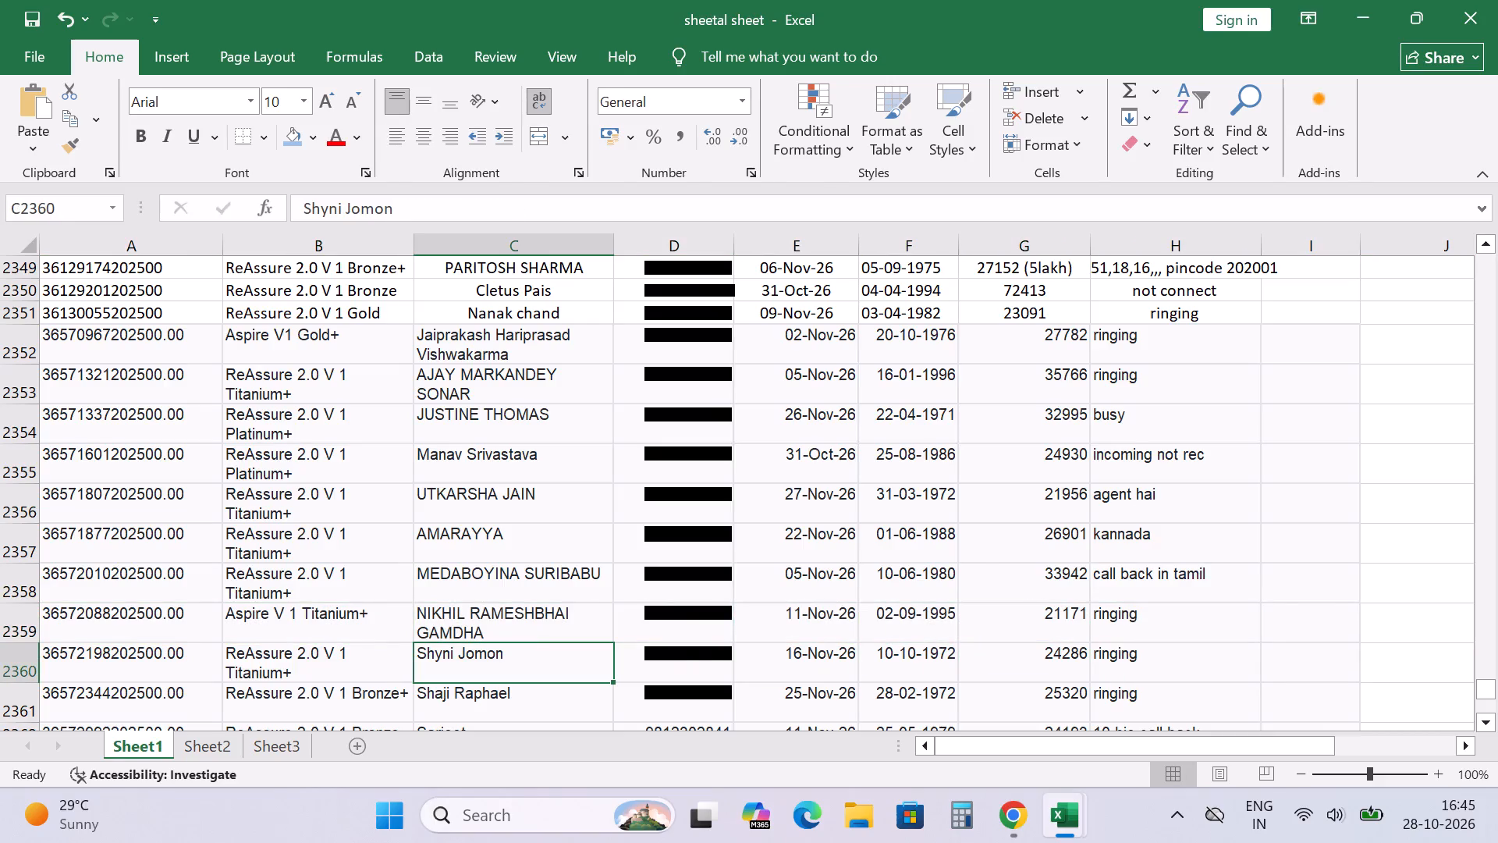
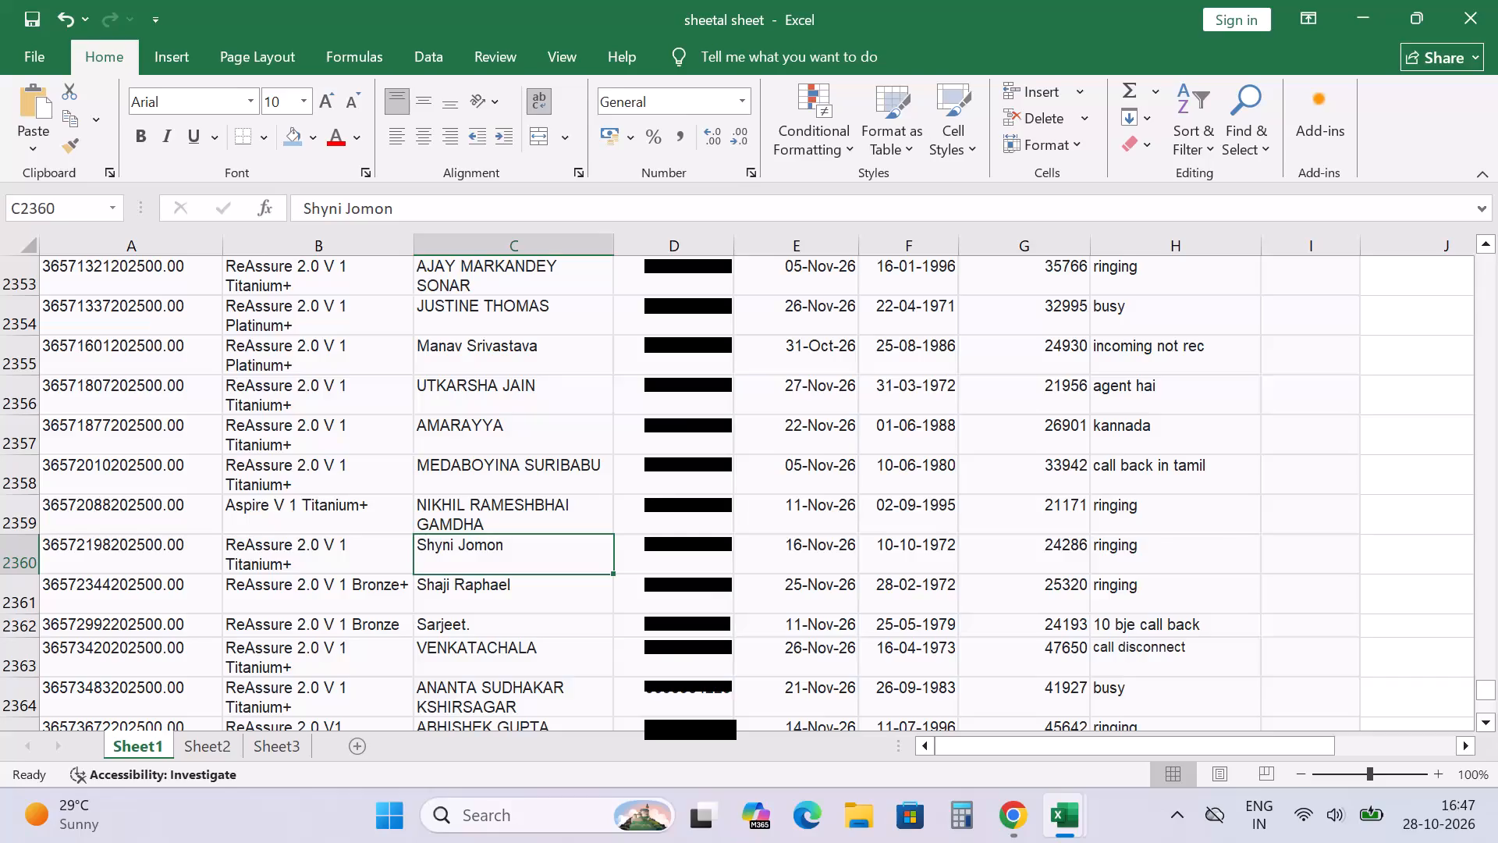
# Select the whole row 2361 customer record to review it.
pyautogui.click(23, 597)
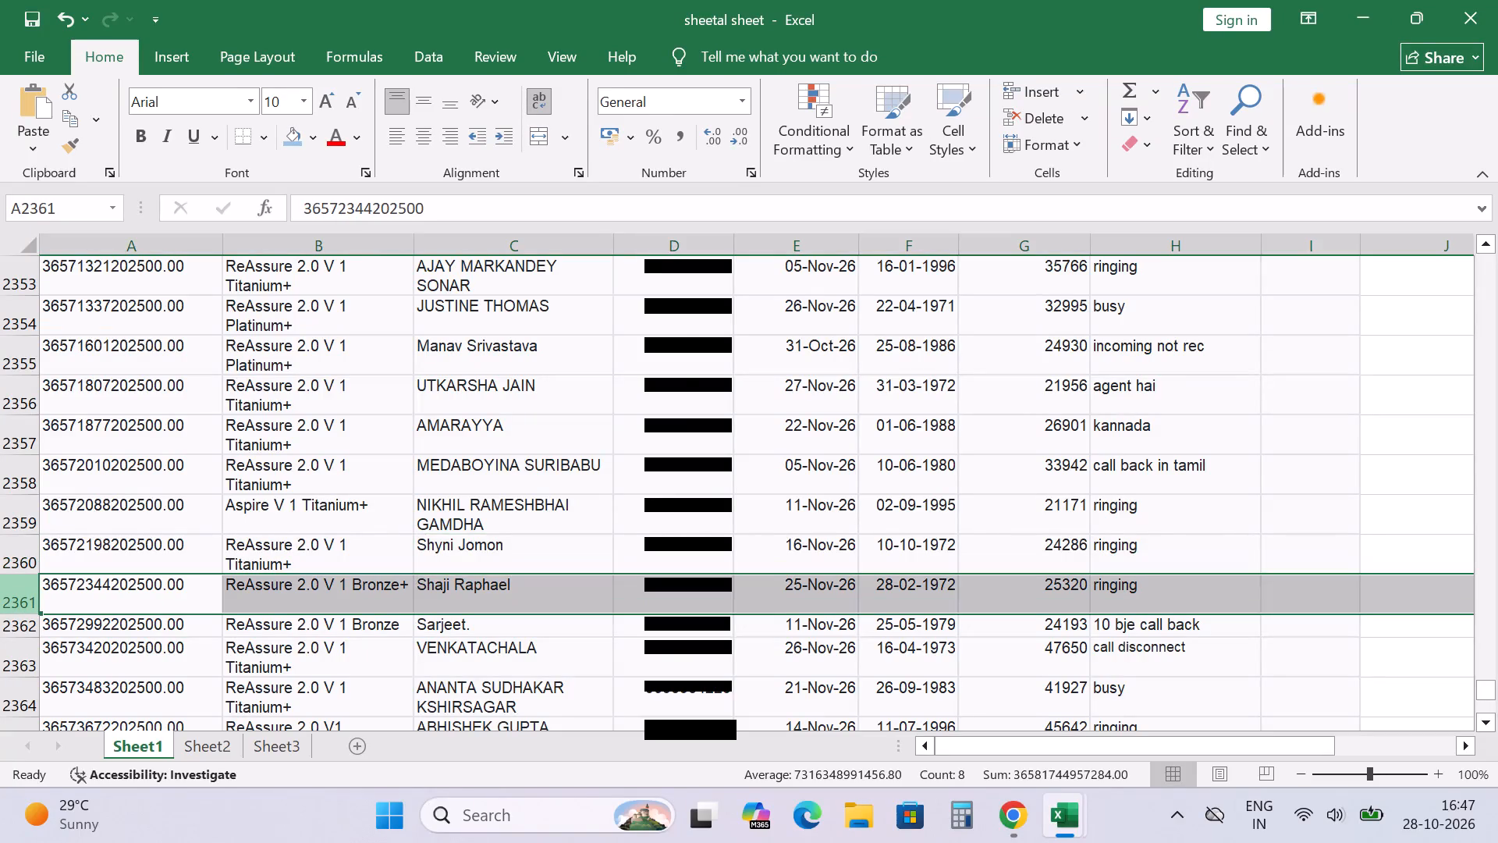
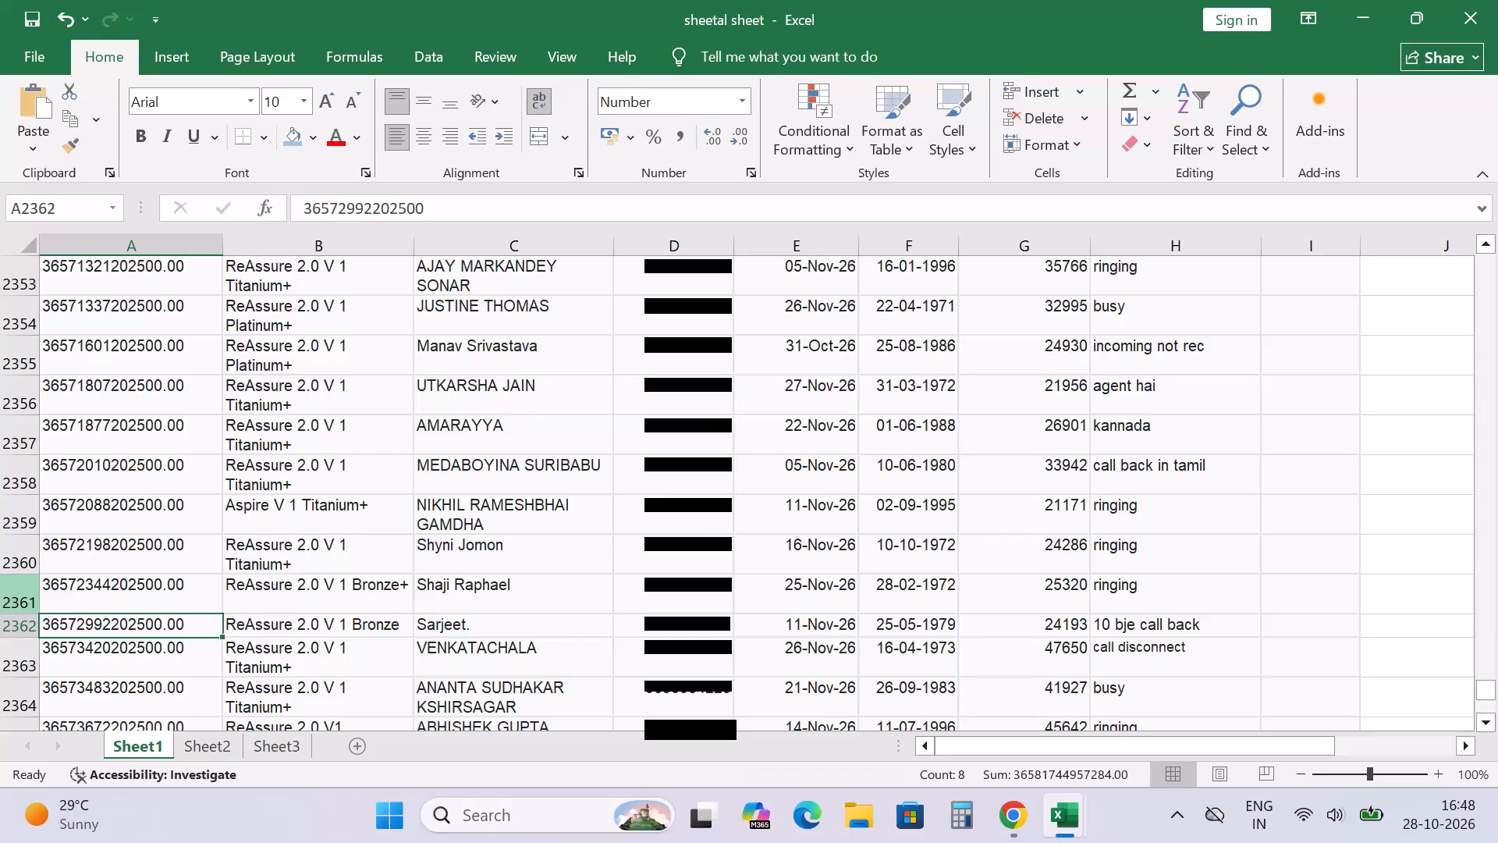
# Look through the customer records in rows 2362 to 2365, checking their renewal details and call remarks for the next callback.
pyautogui.press('Down')
pyautogui.press('Down')
pyautogui.press('Down')
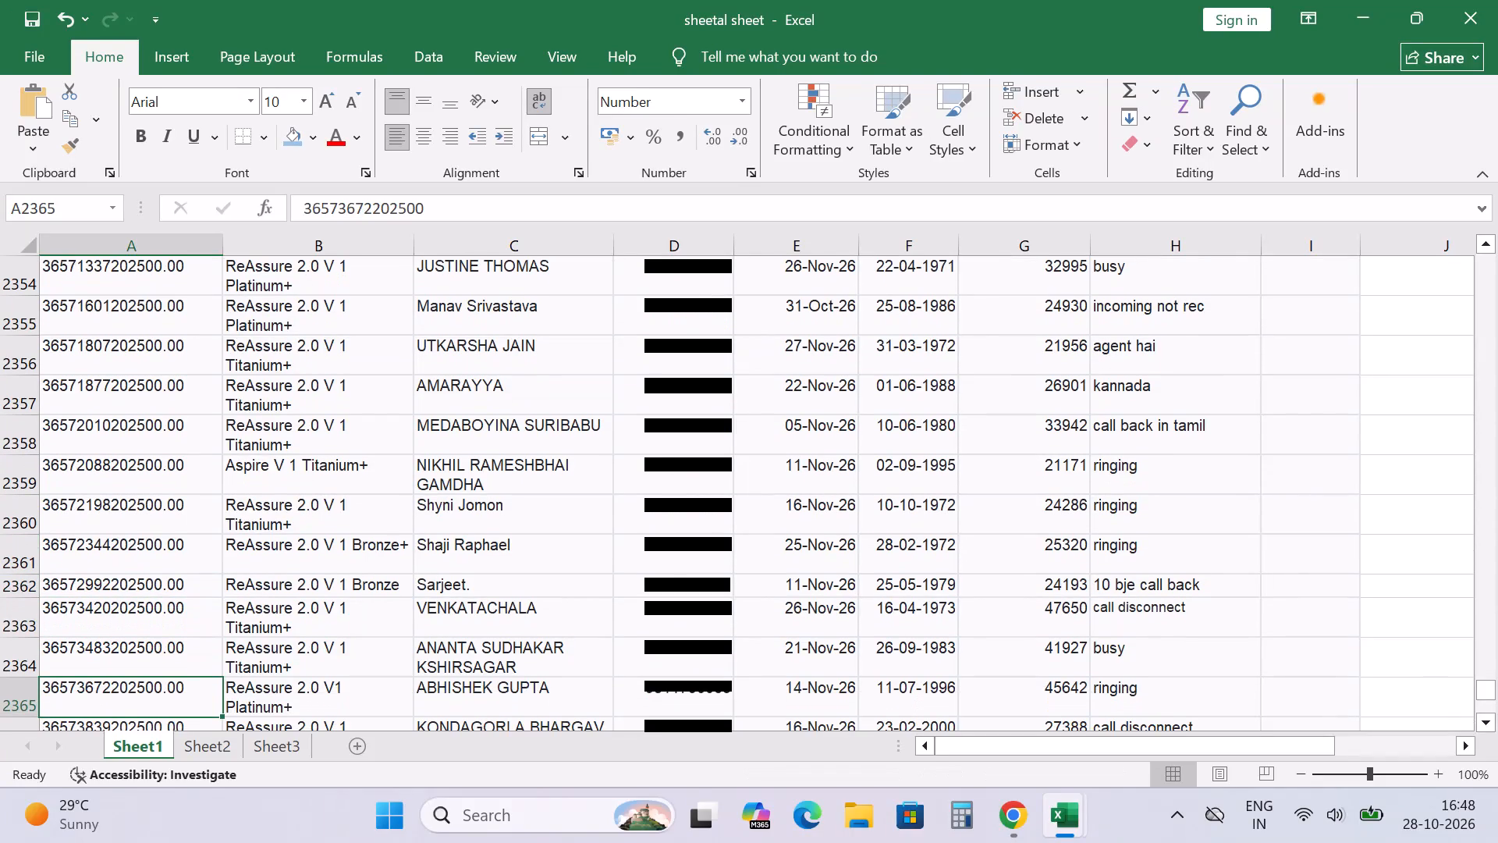
pyautogui.press('Up')
pyautogui.press('Right')
pyautogui.press('Right')
pyautogui.press('Right')
pyautogui.press('Right')
pyautogui.press('Right')
pyautogui.press('Right')
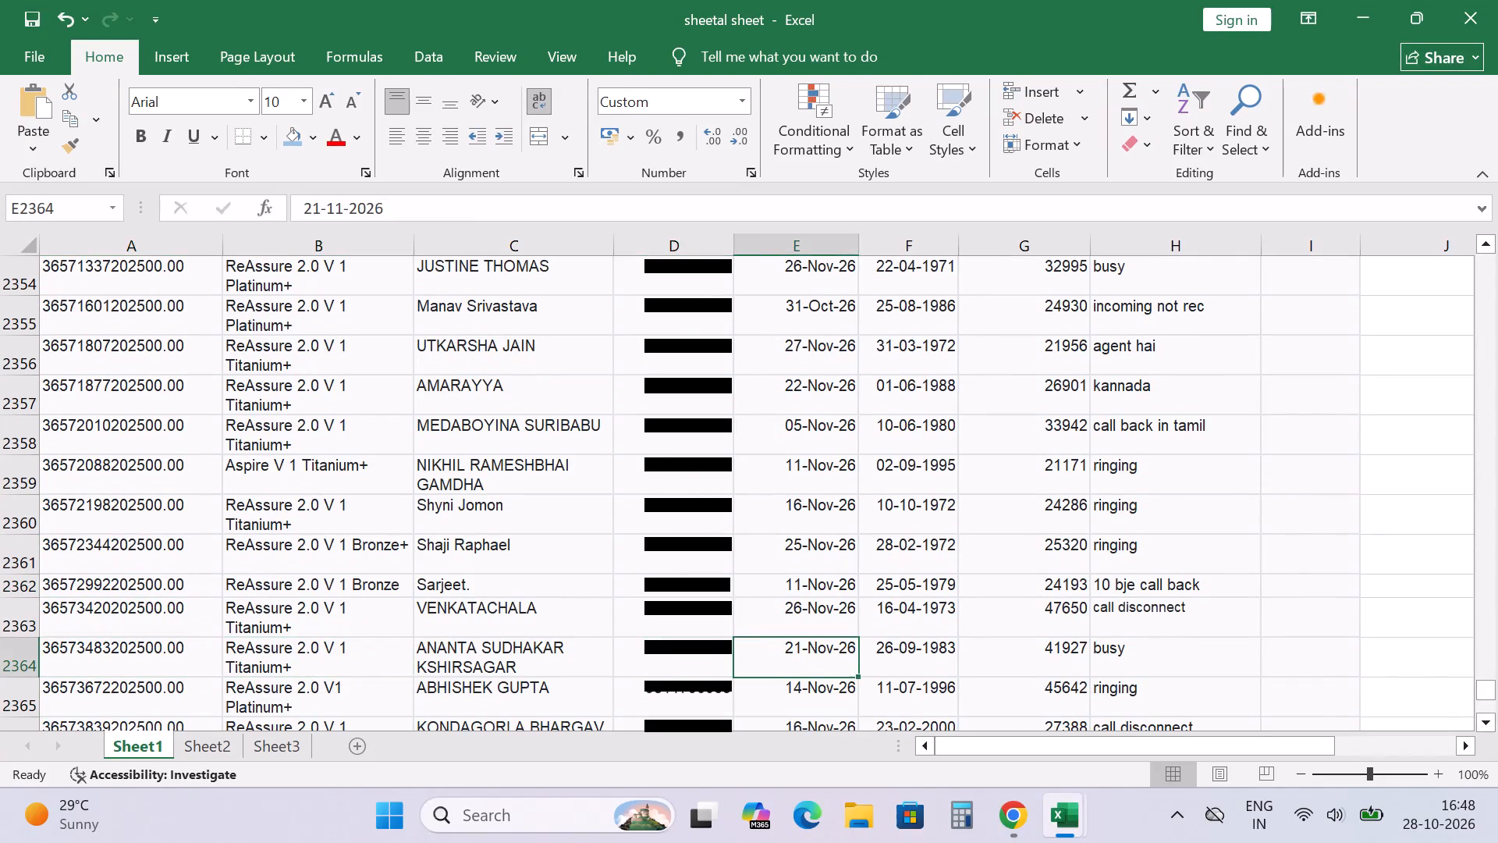
pyautogui.press('Right')
pyautogui.press('Down')
pyautogui.press('Left')
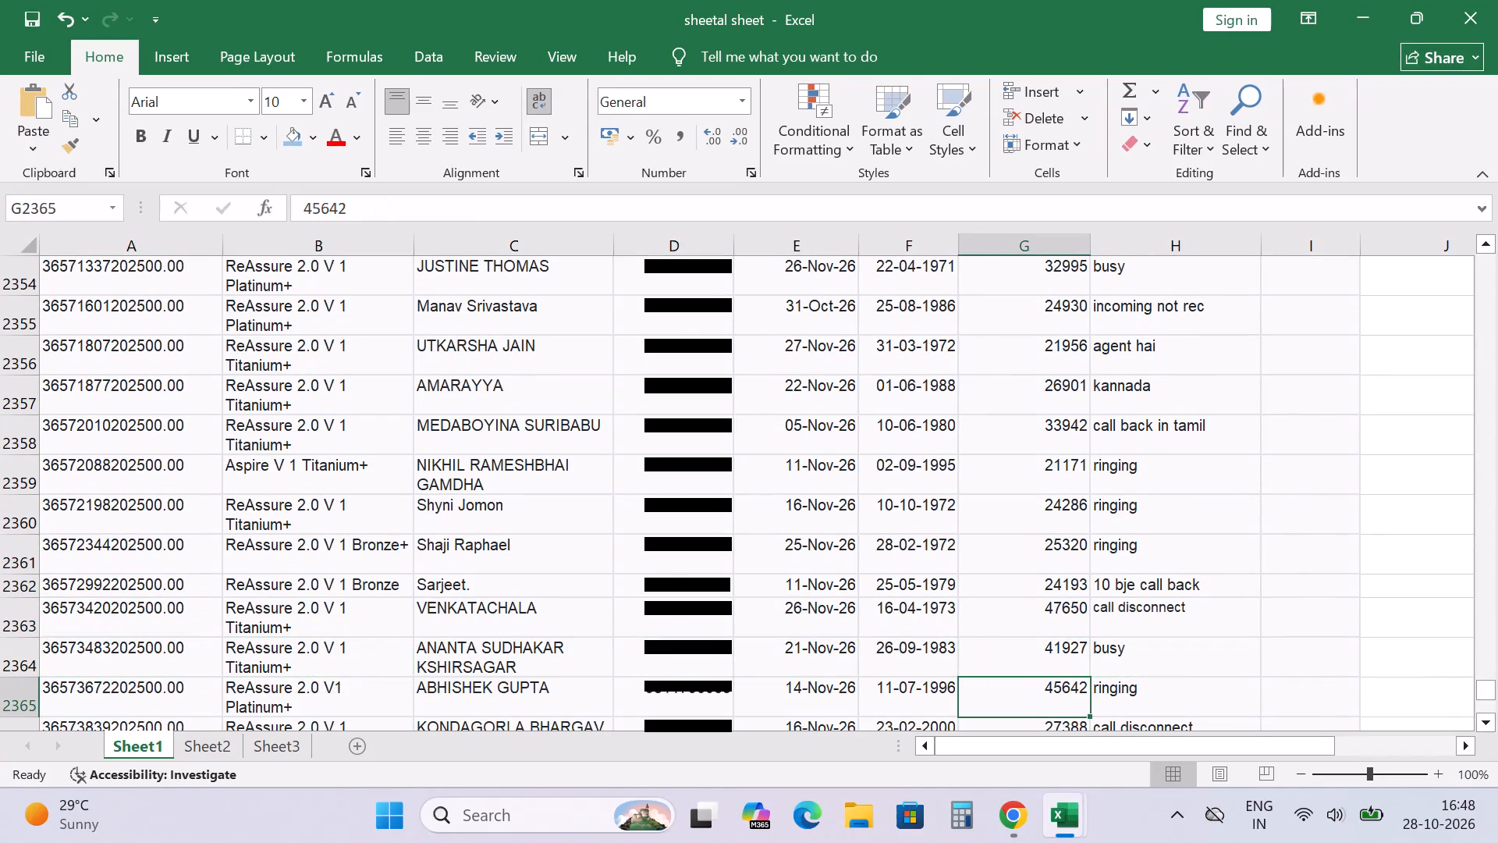
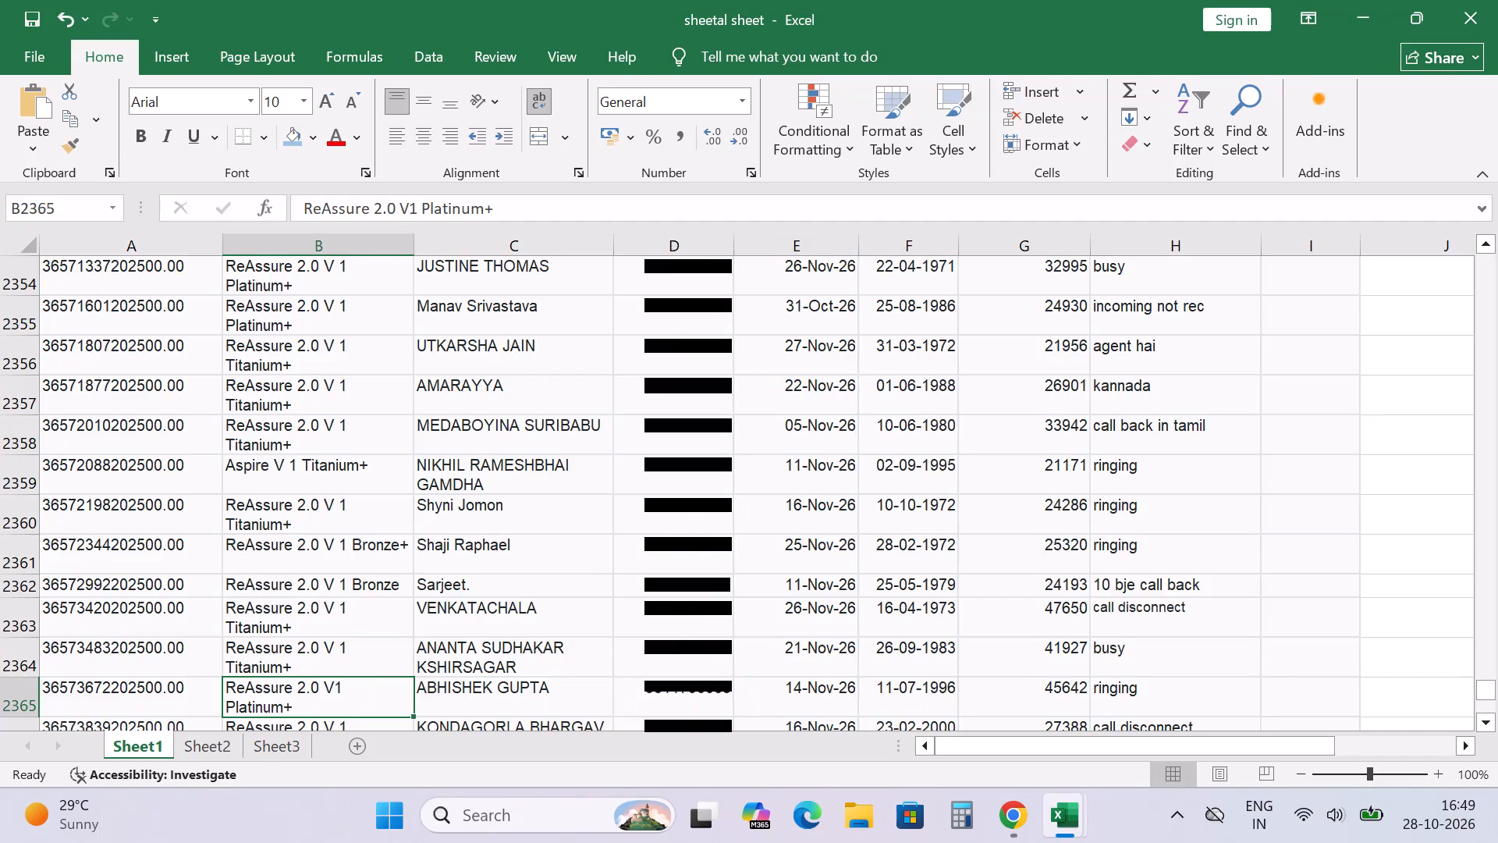
# Review the row 2365 customer record on Sheet1, checking its policy number, contact number and renewal date for the callback.
pyautogui.press('Right')
pyautogui.press('Right')
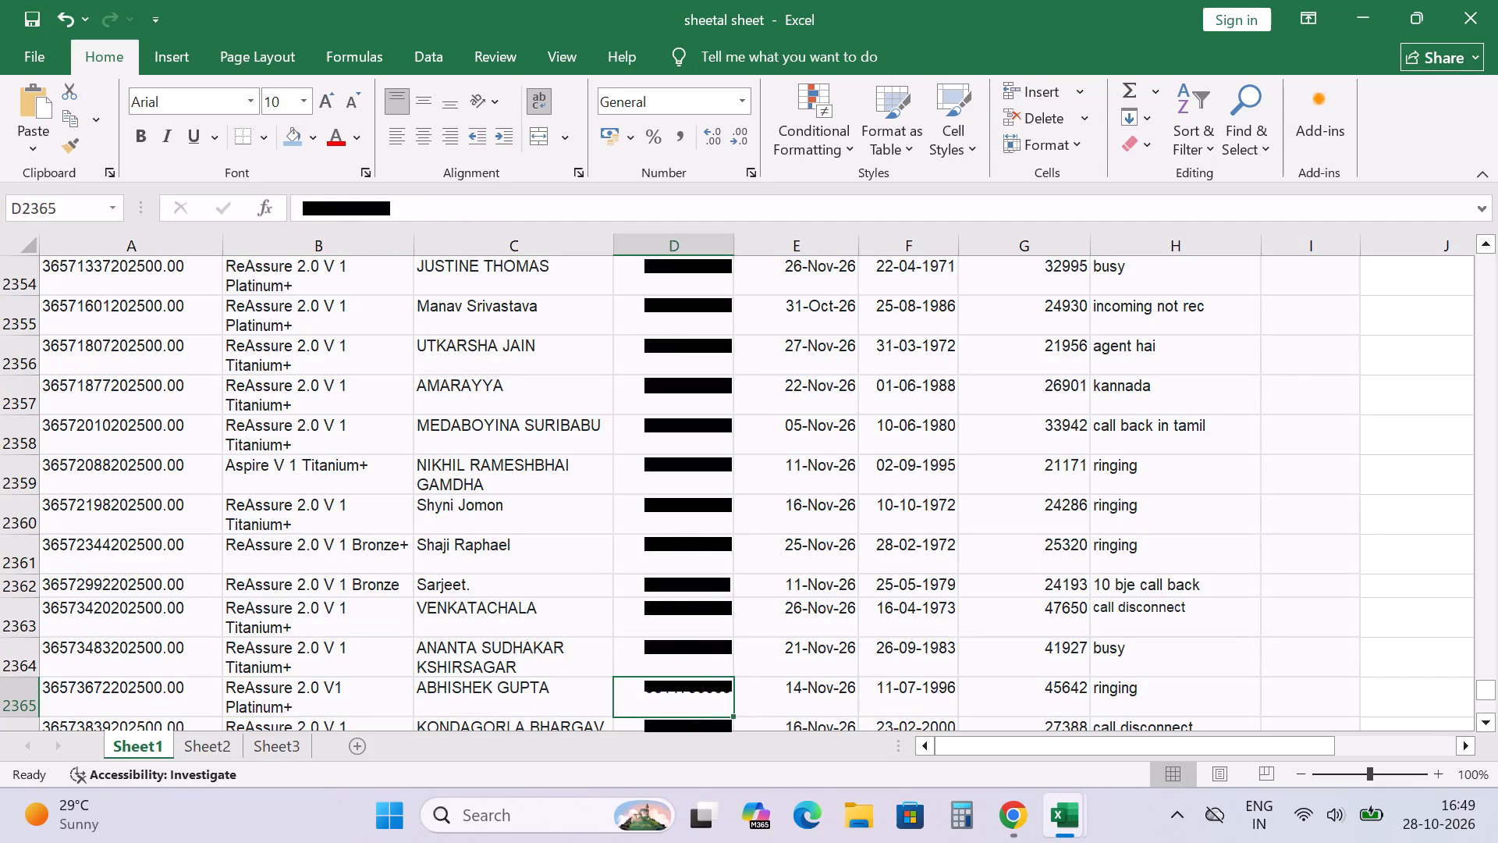
pyautogui.press('Left')
pyautogui.press('Left')
pyautogui.press('Left')
pyautogui.press('Left')
pyautogui.press('Left')
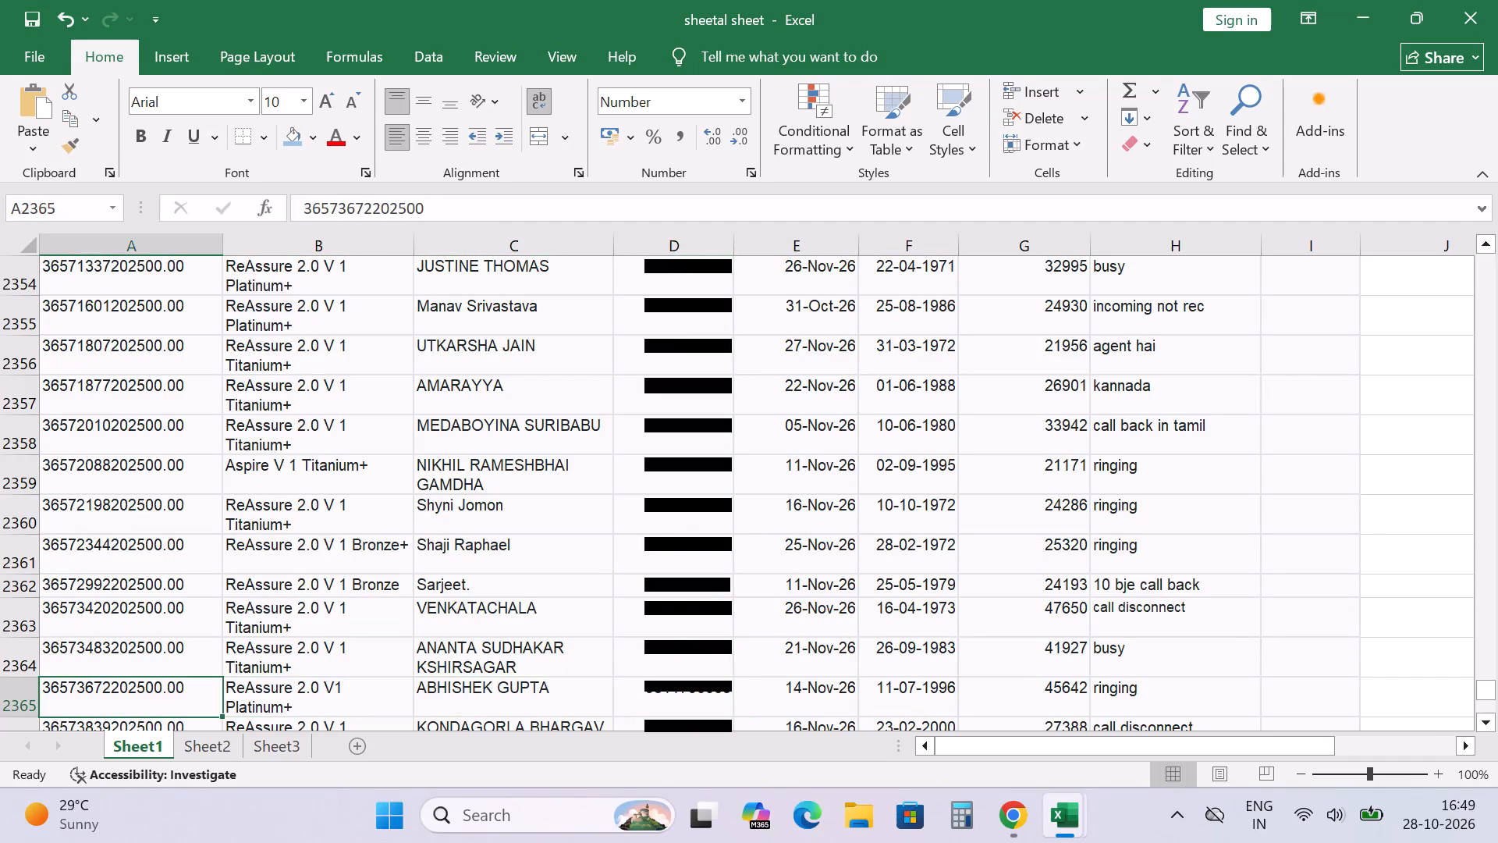
pyautogui.press('Right')
pyautogui.press('Right')
pyautogui.press('Right')
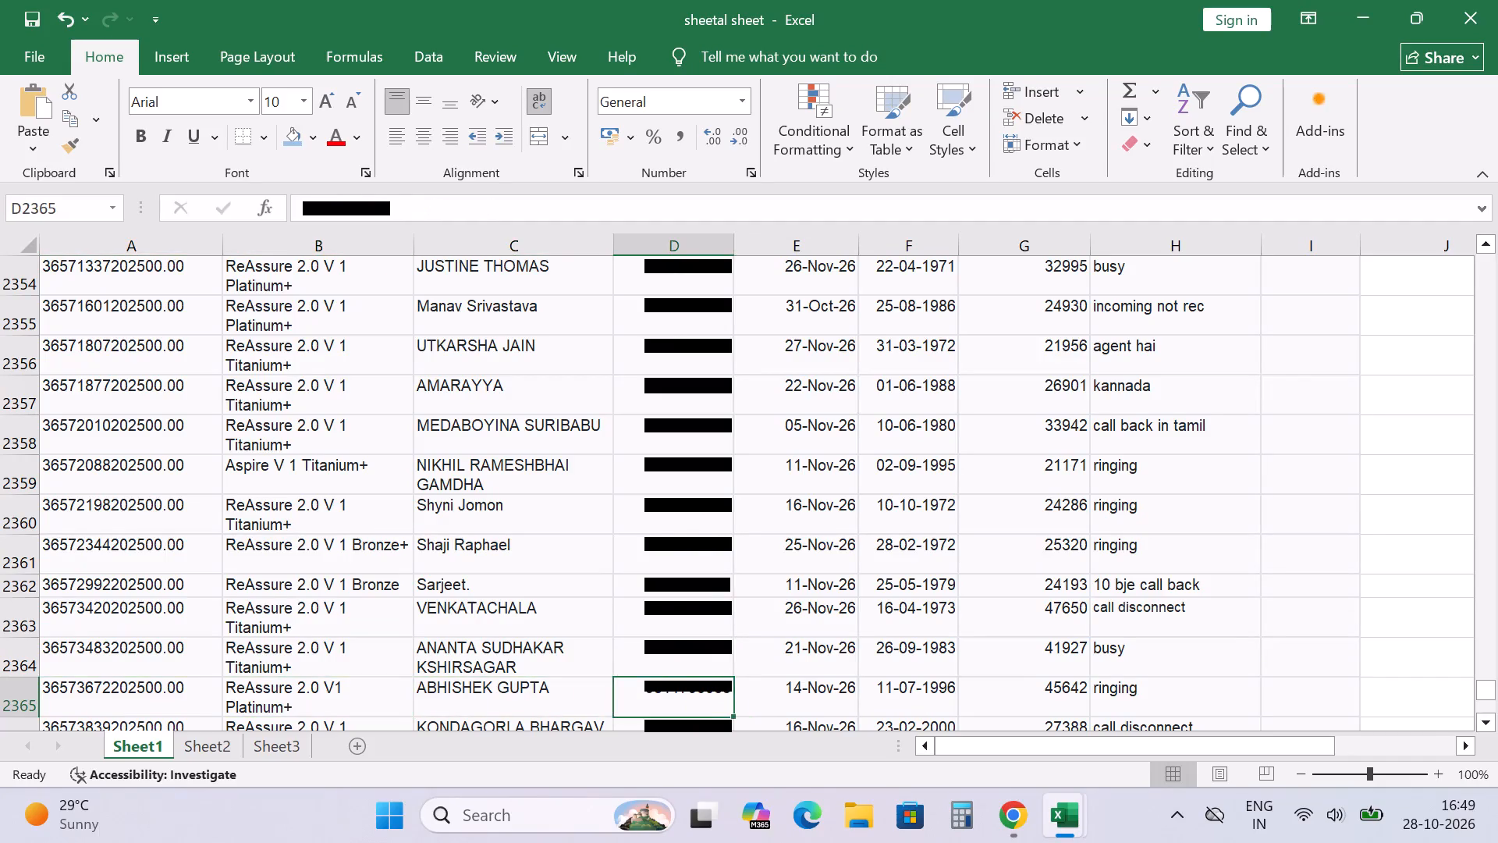
pyautogui.press('Right')
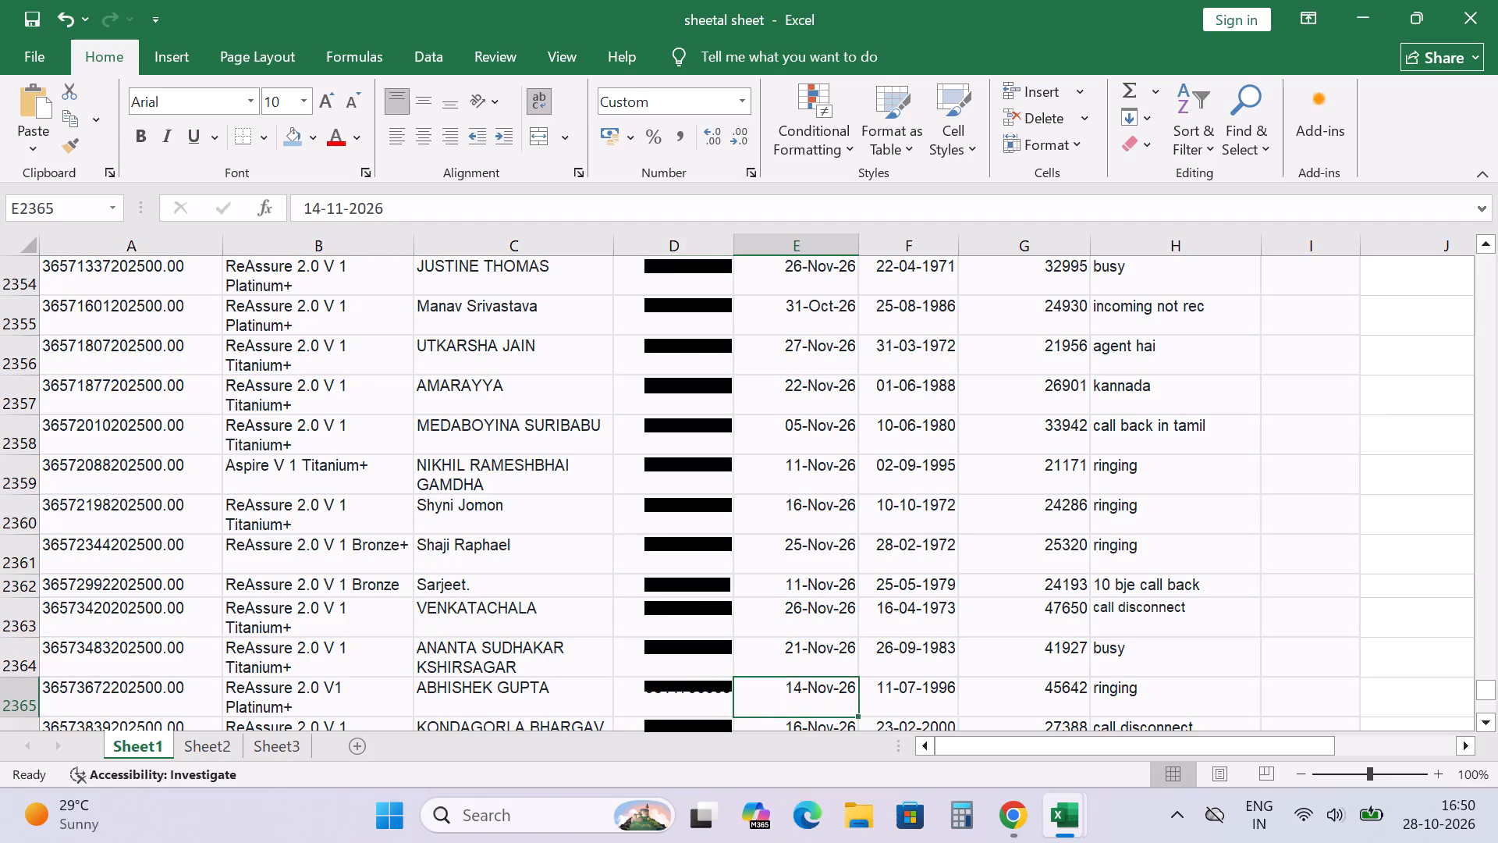
# Replace the call remark in row 2365 with "6.30 bje" and save the workbook.
pyautogui.press('Right')
pyautogui.press('Right')
pyautogui.press('Right')
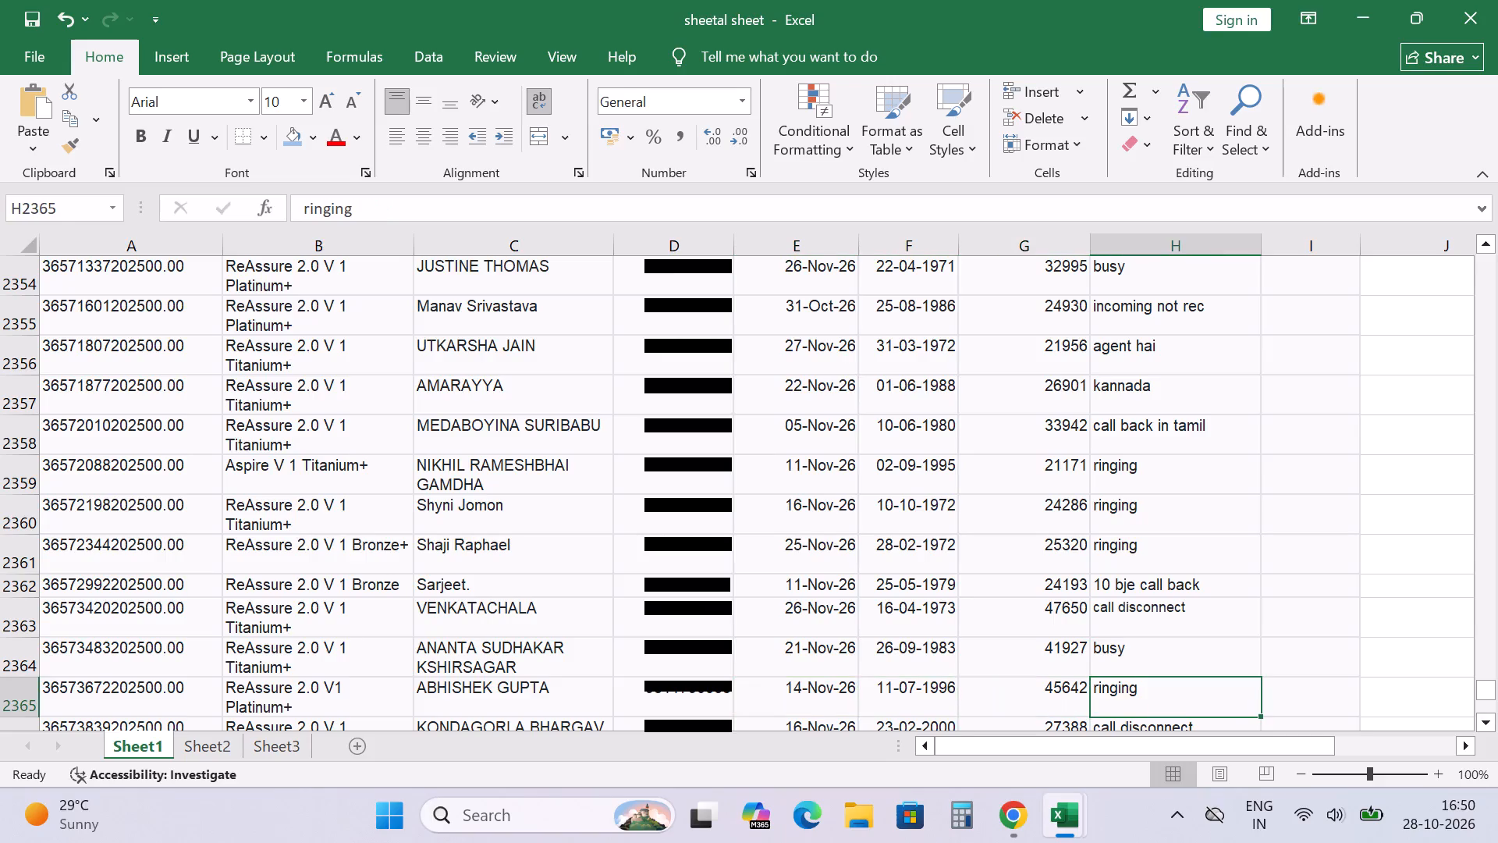
pyautogui.press('BackSpace')
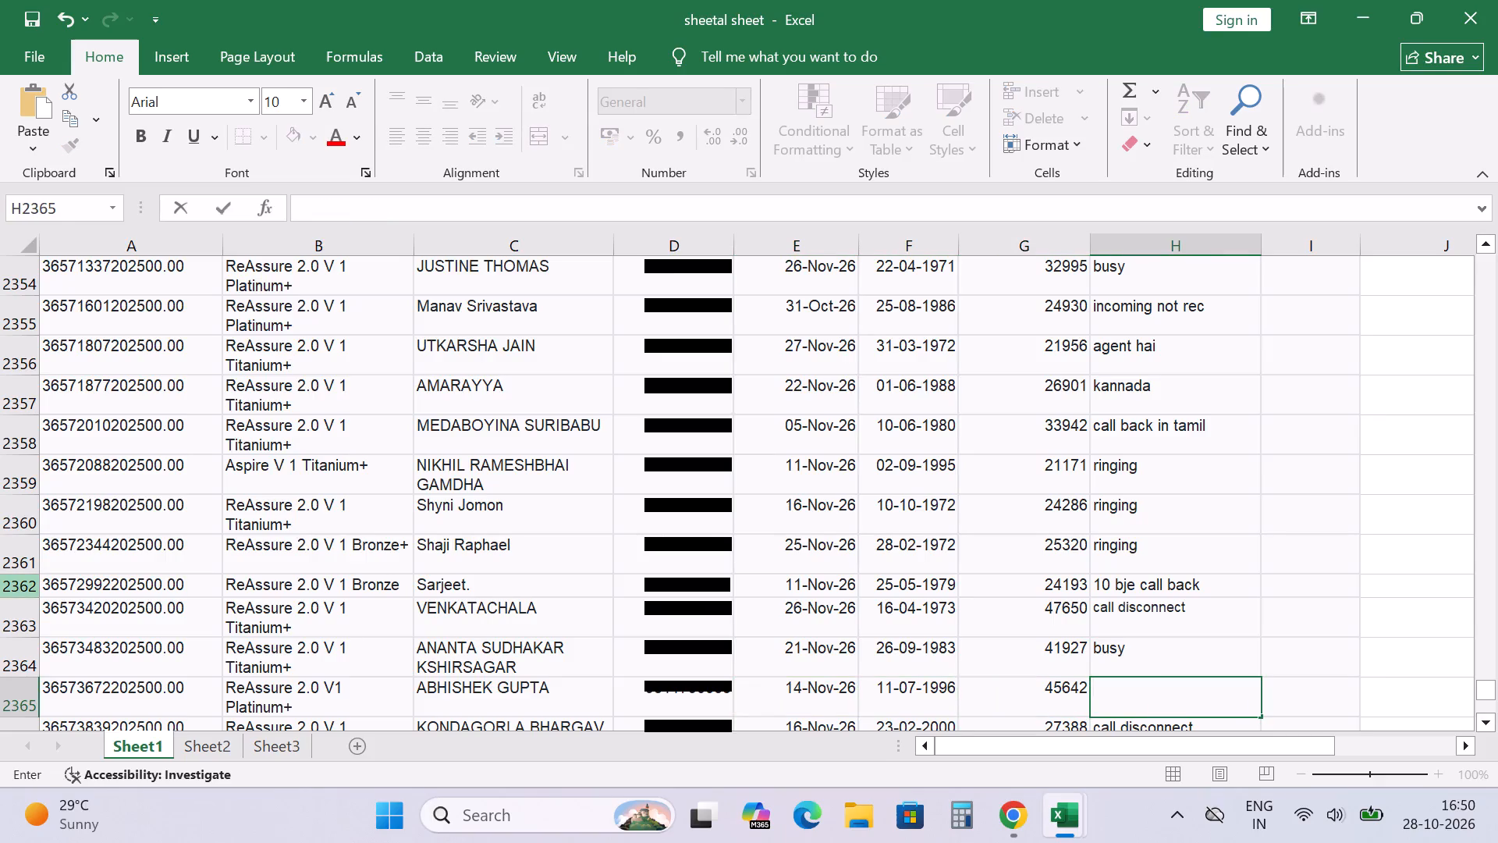
pyautogui.press('6')
pyautogui.press('.')
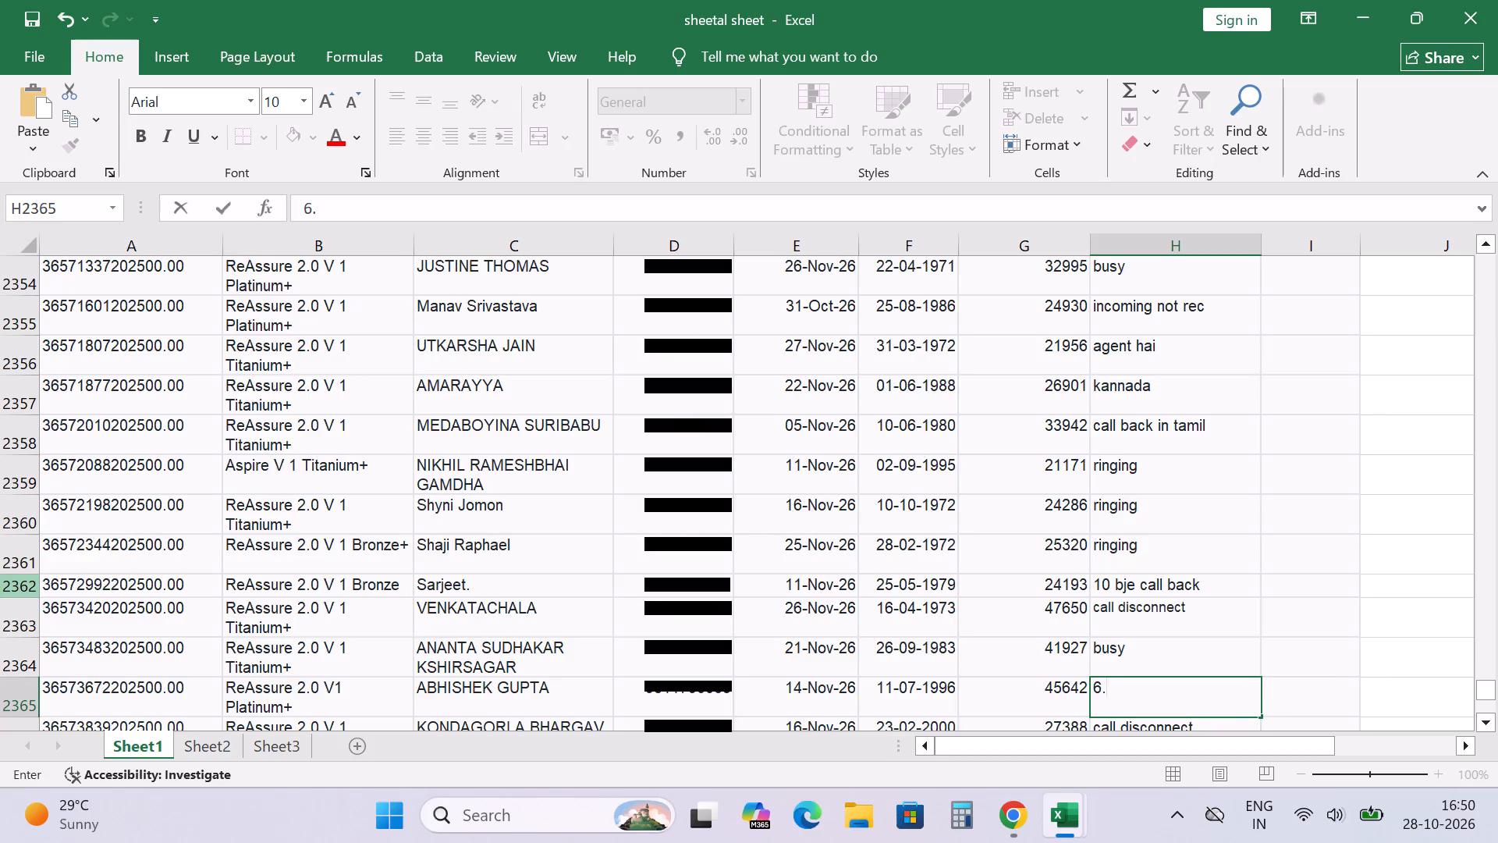
pyautogui.write('30 bje')
pyautogui.press('space')
pyautogui.hotkey('ctrl', 's')
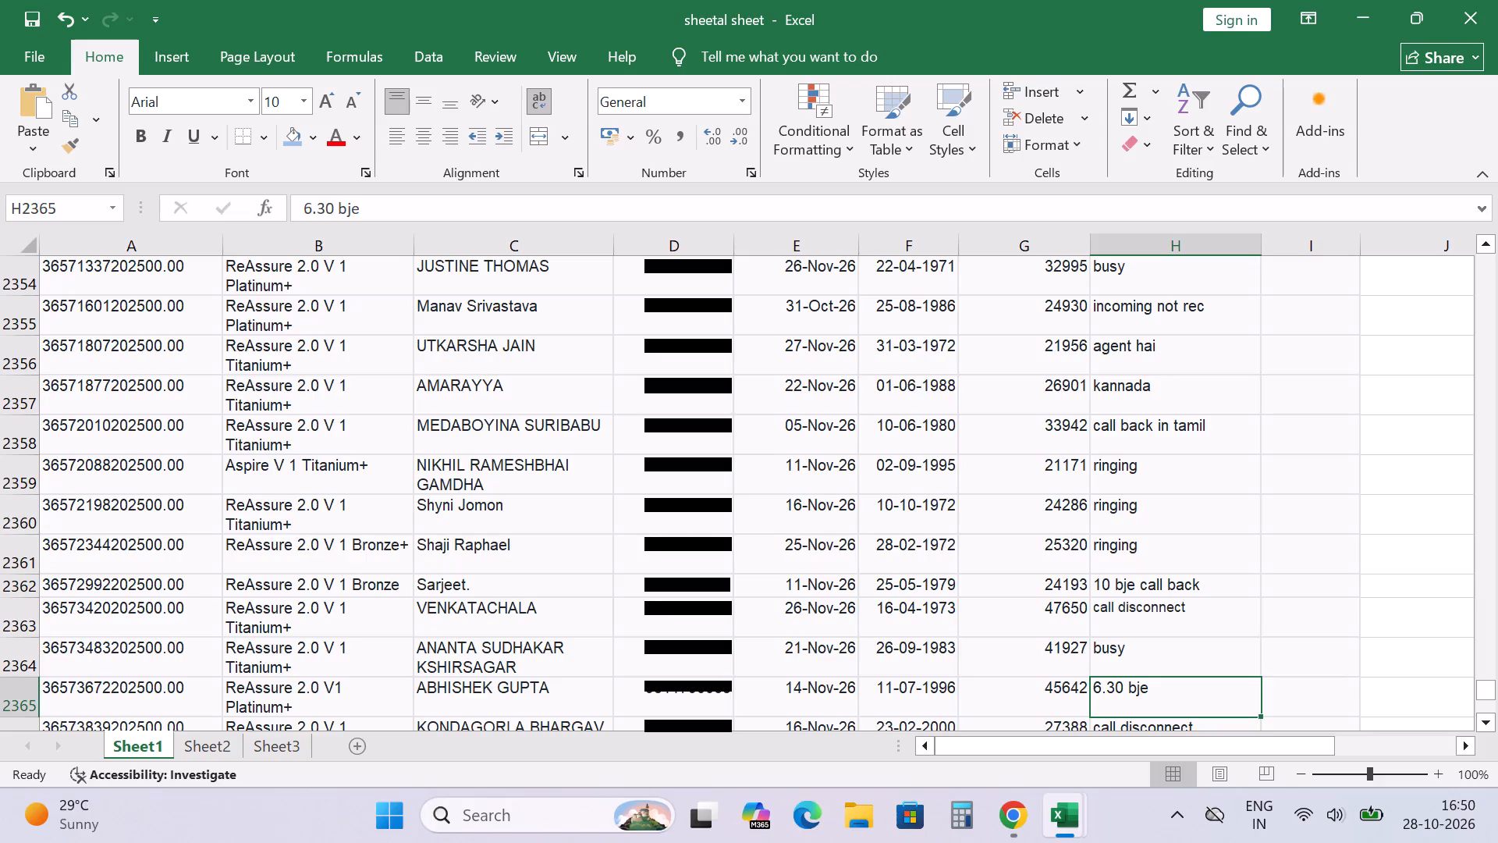
# Look through the records in rows 2366 to 2368, checking their remarks and the row 2368 customer's name and contact number.
pyautogui.press('Down')
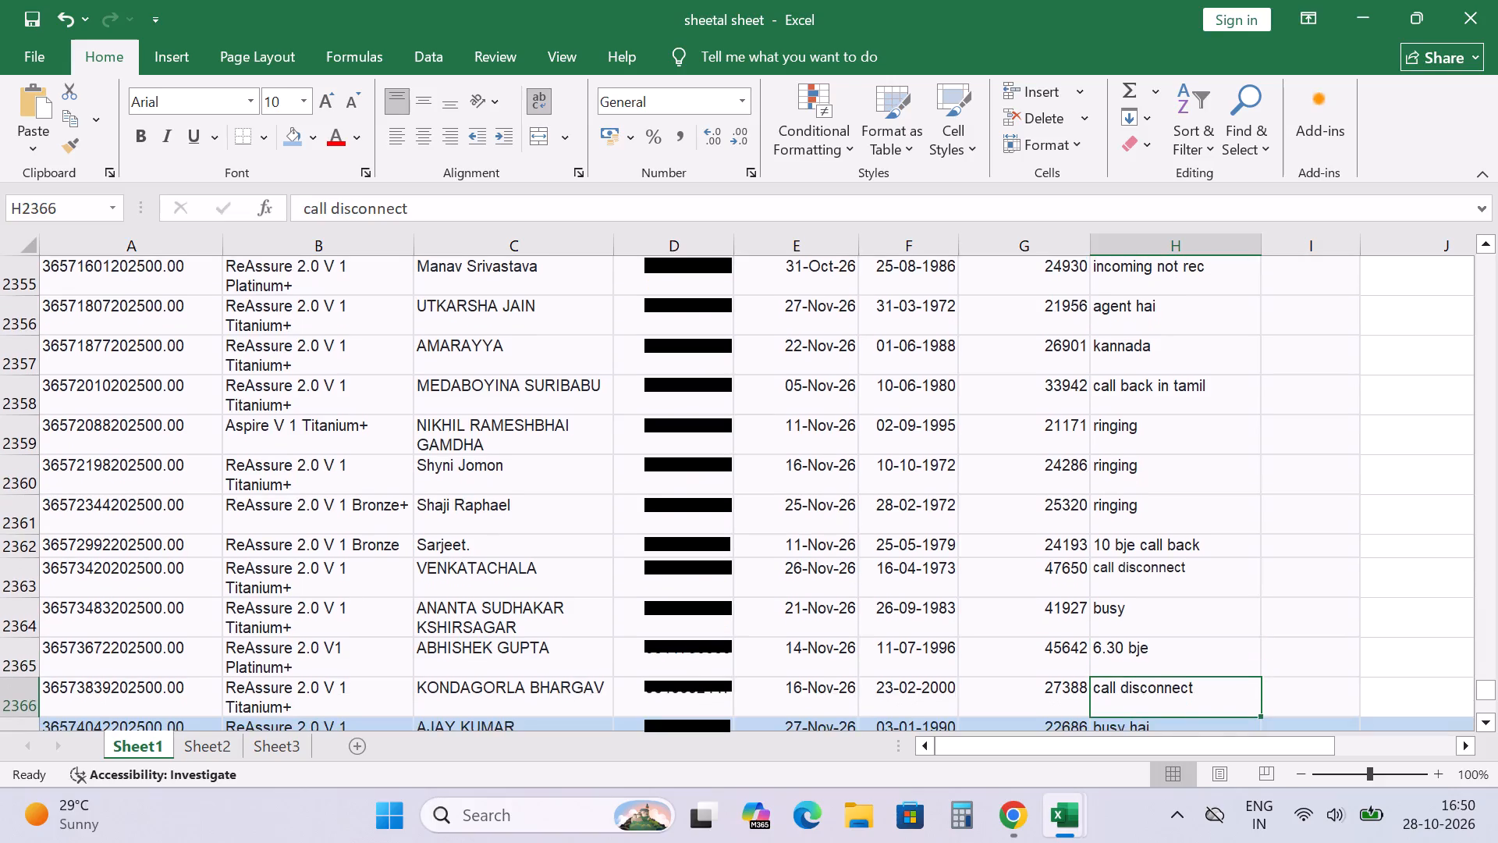
pyautogui.press('Down')
pyautogui.press('Down')
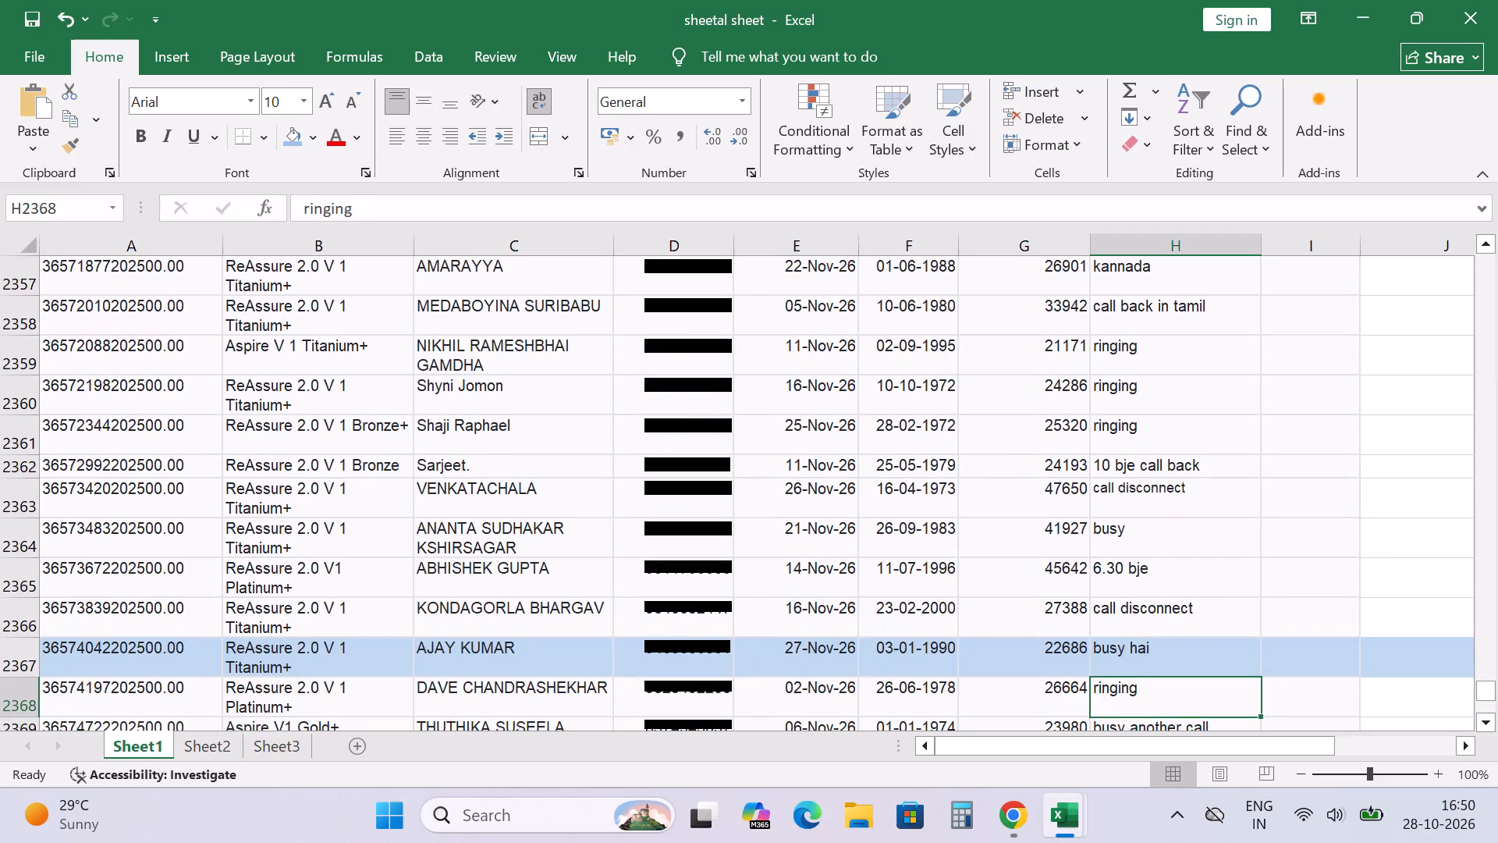
pyautogui.press('Left')
pyautogui.press('Left')
pyautogui.press('Left')
pyautogui.press('Left')
pyautogui.press('Left')
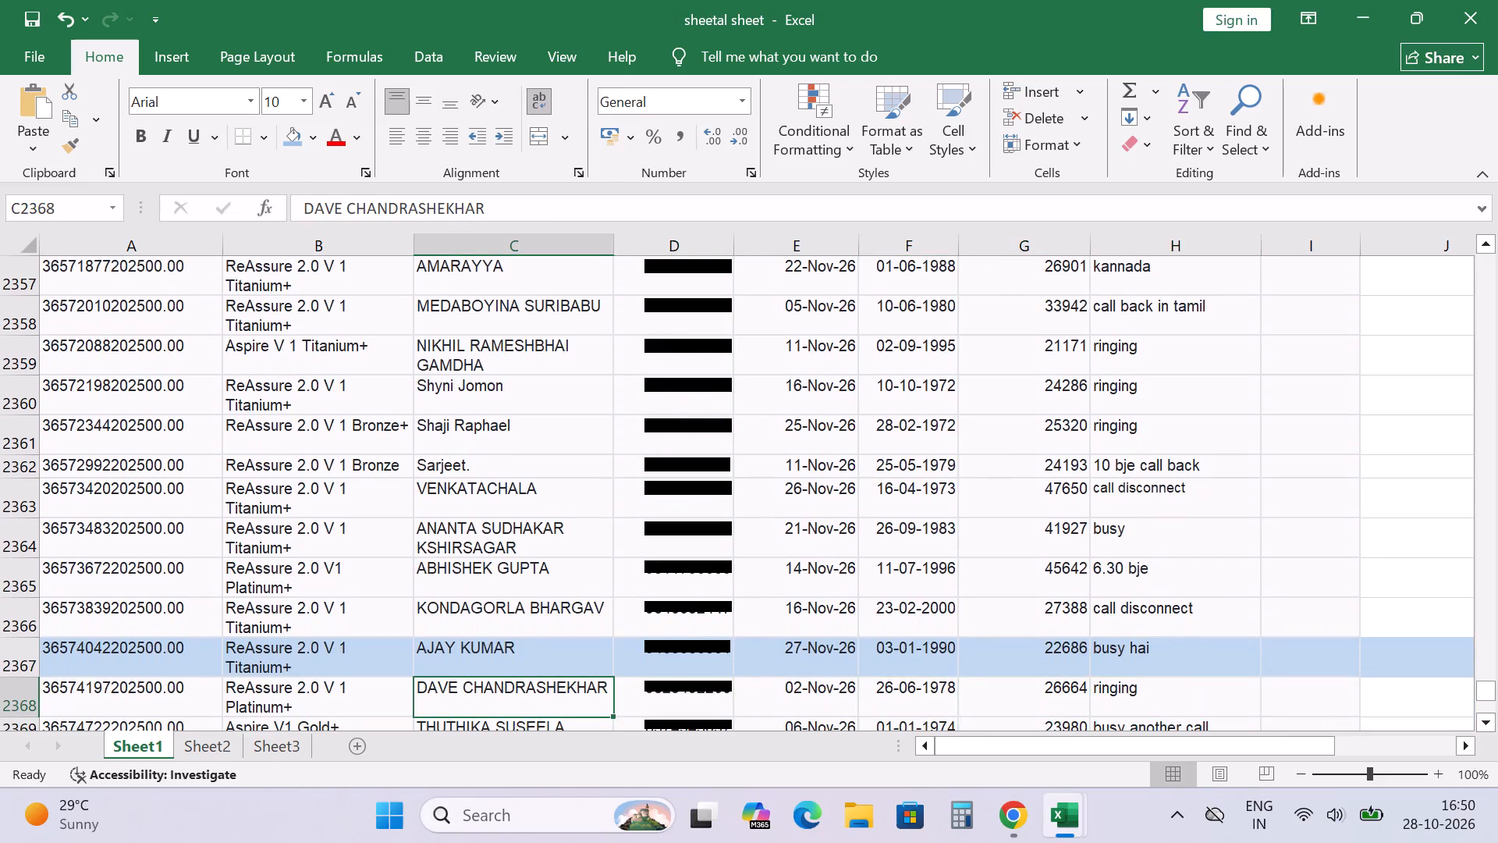
pyautogui.press('Right')
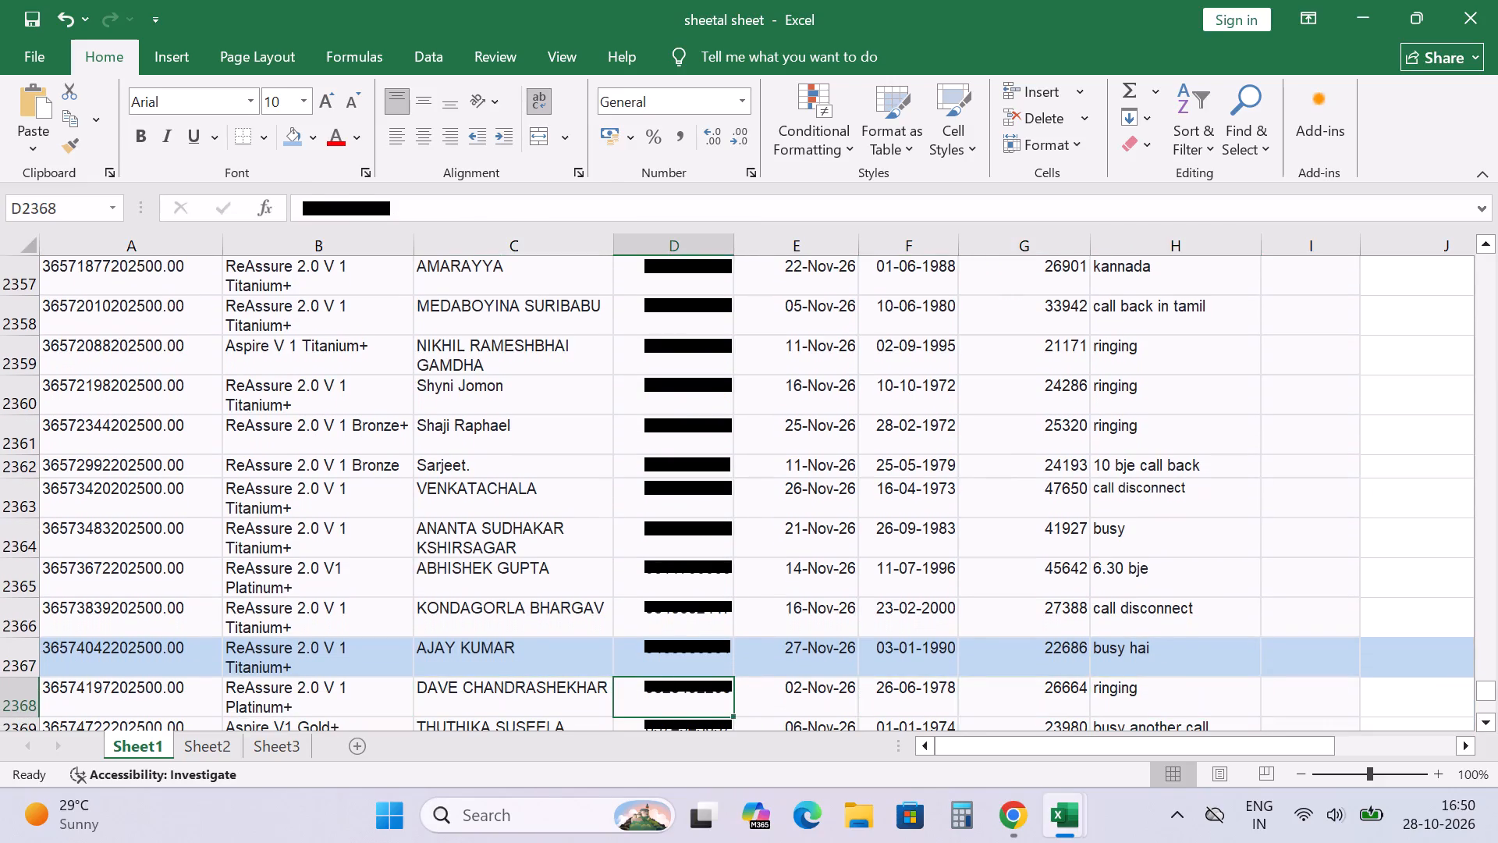
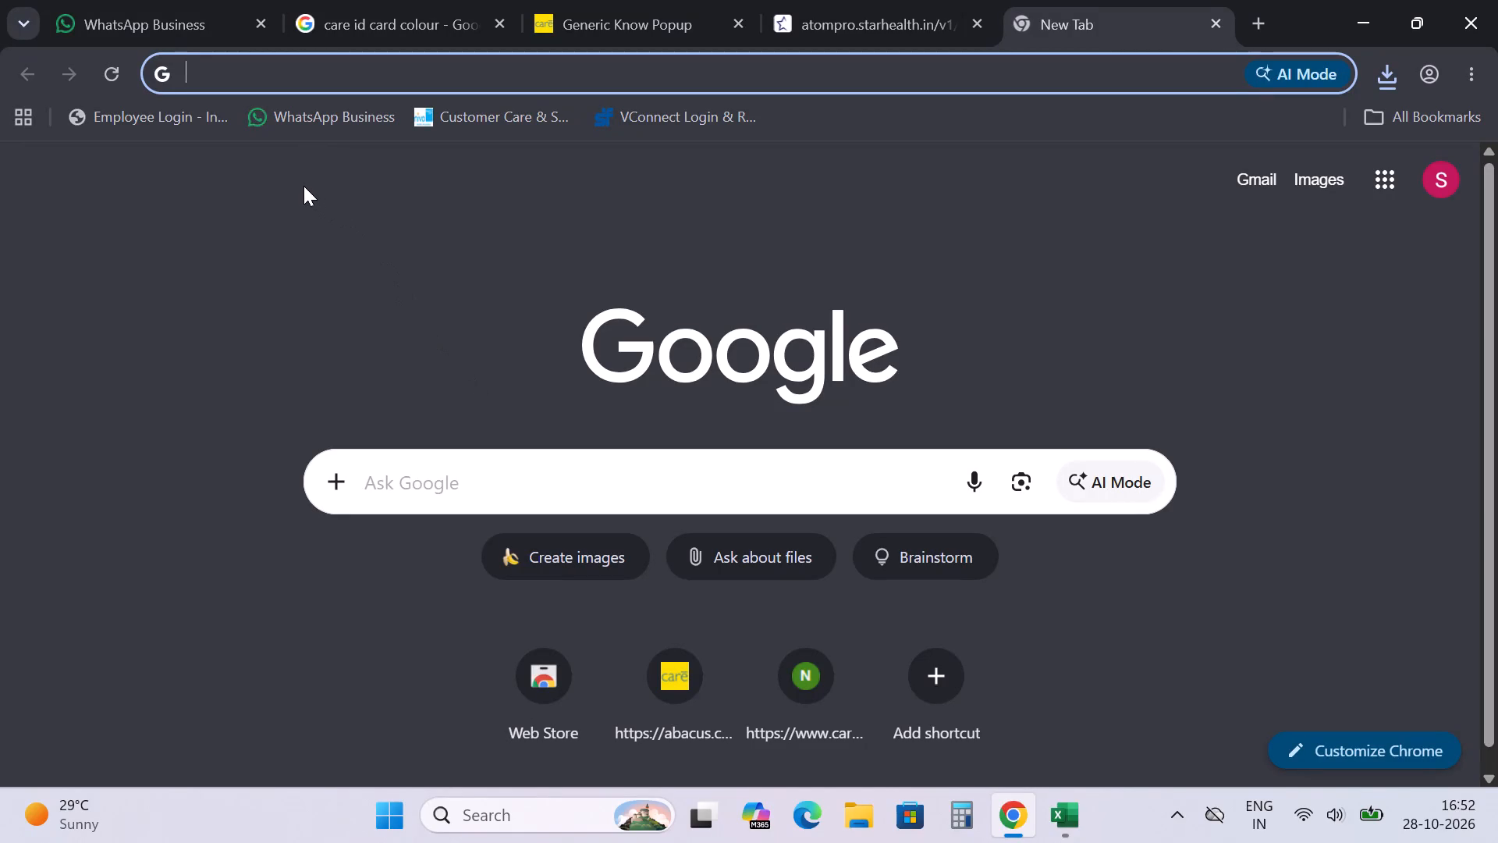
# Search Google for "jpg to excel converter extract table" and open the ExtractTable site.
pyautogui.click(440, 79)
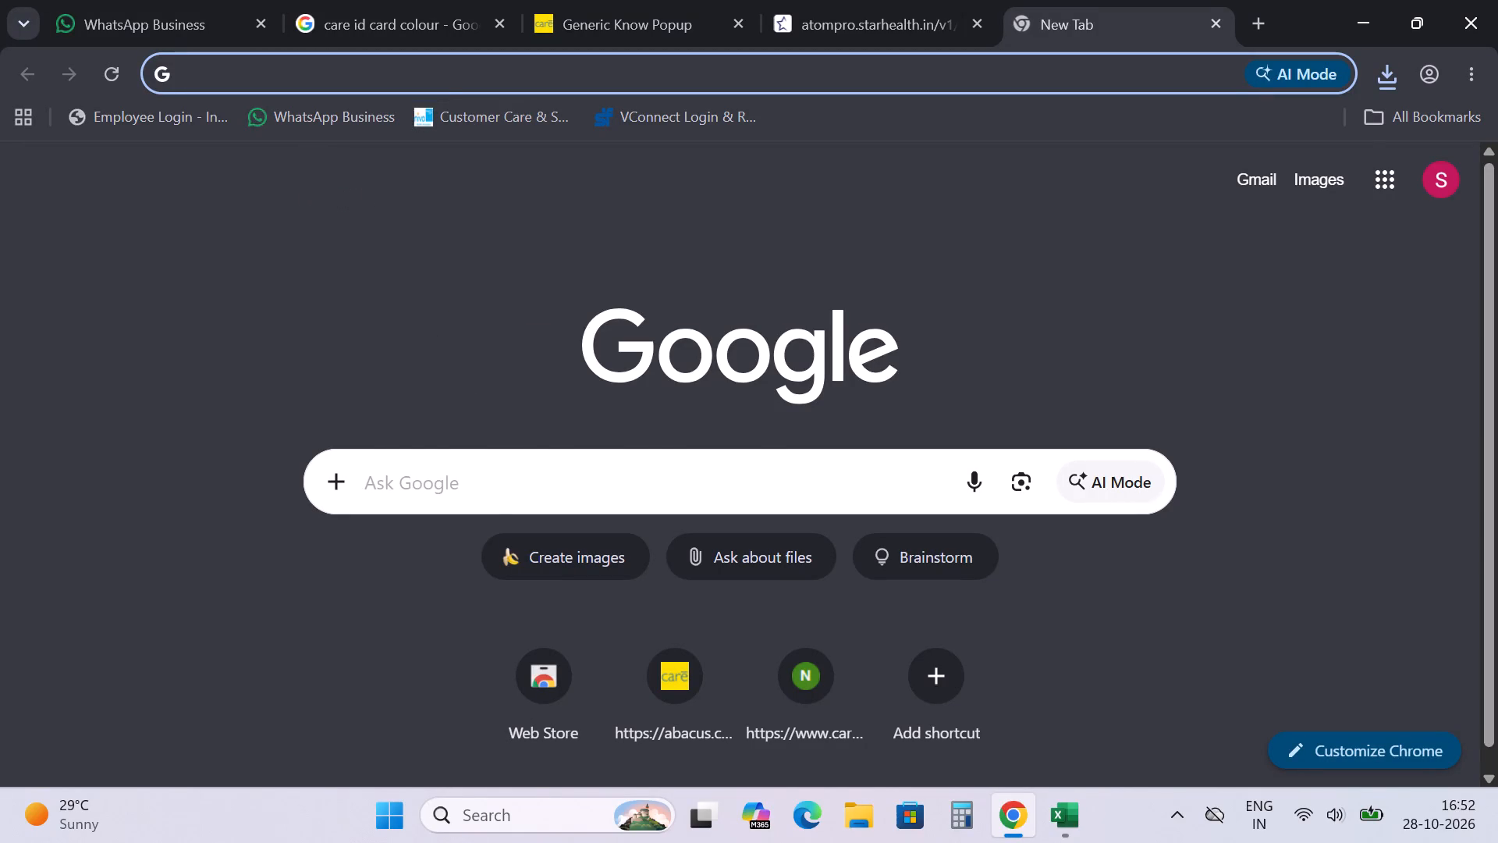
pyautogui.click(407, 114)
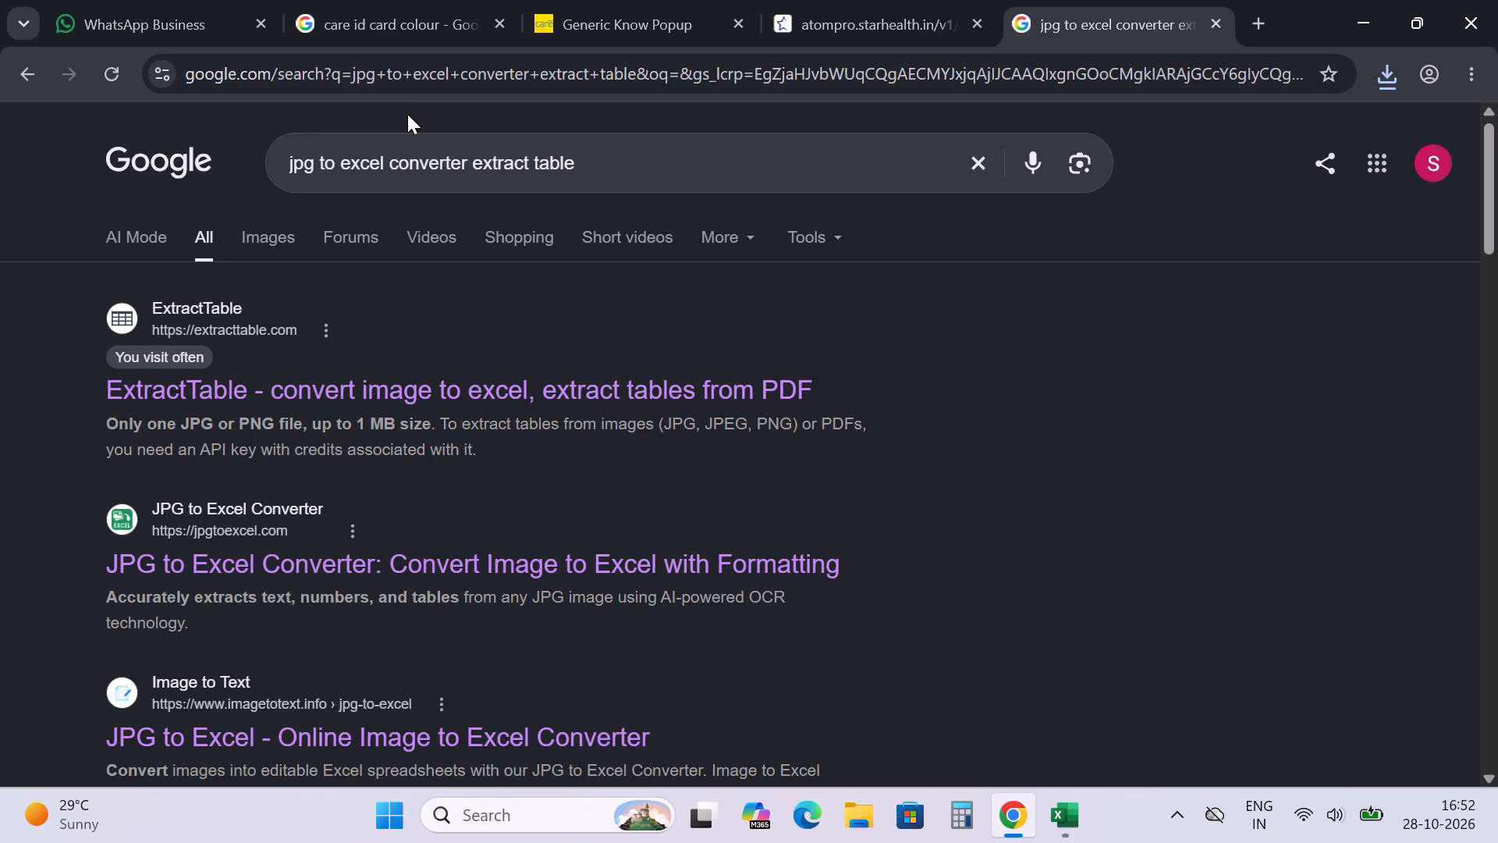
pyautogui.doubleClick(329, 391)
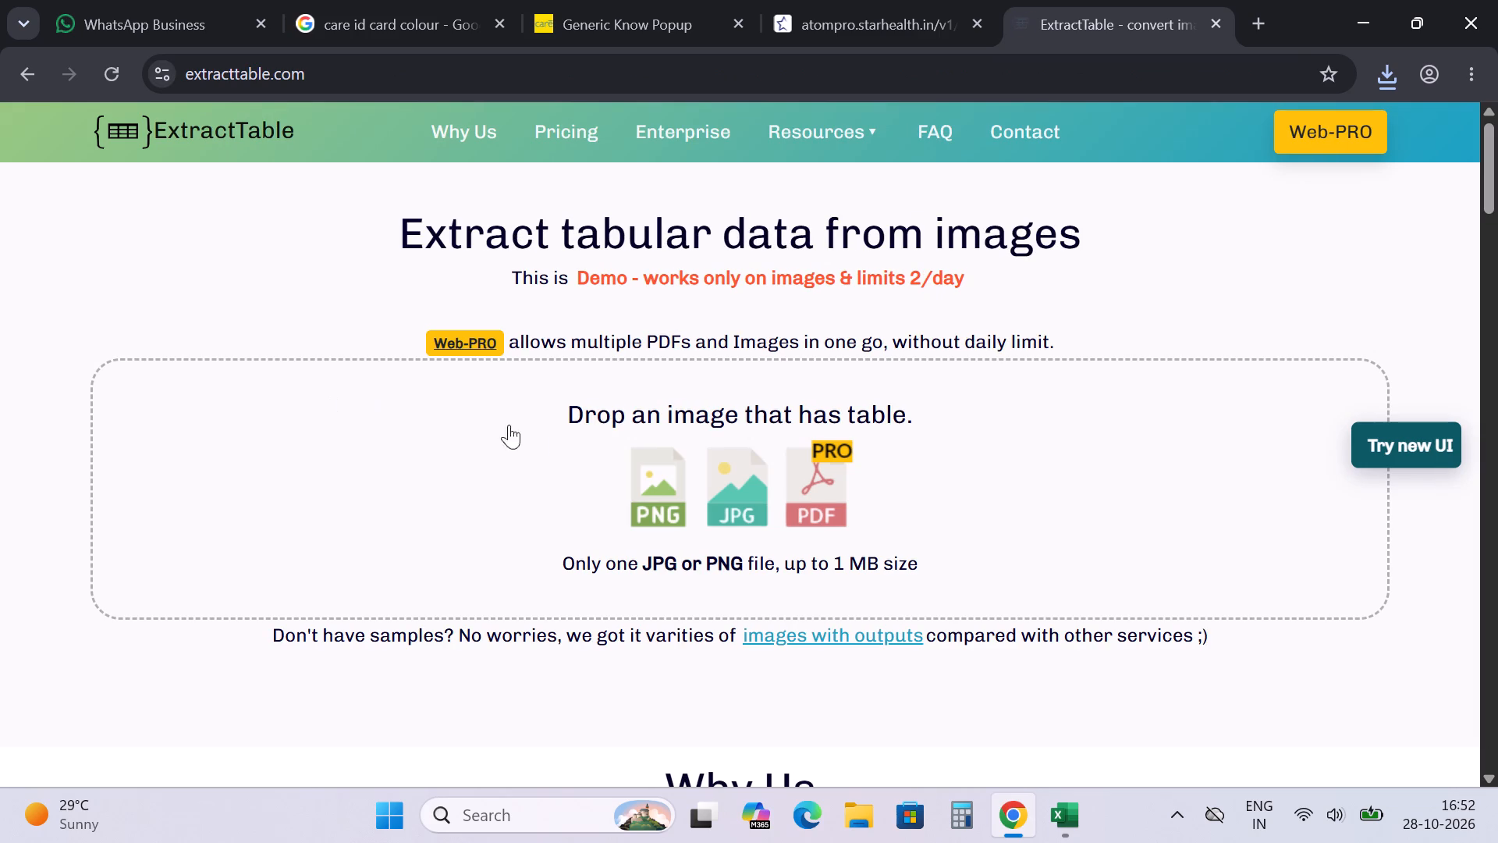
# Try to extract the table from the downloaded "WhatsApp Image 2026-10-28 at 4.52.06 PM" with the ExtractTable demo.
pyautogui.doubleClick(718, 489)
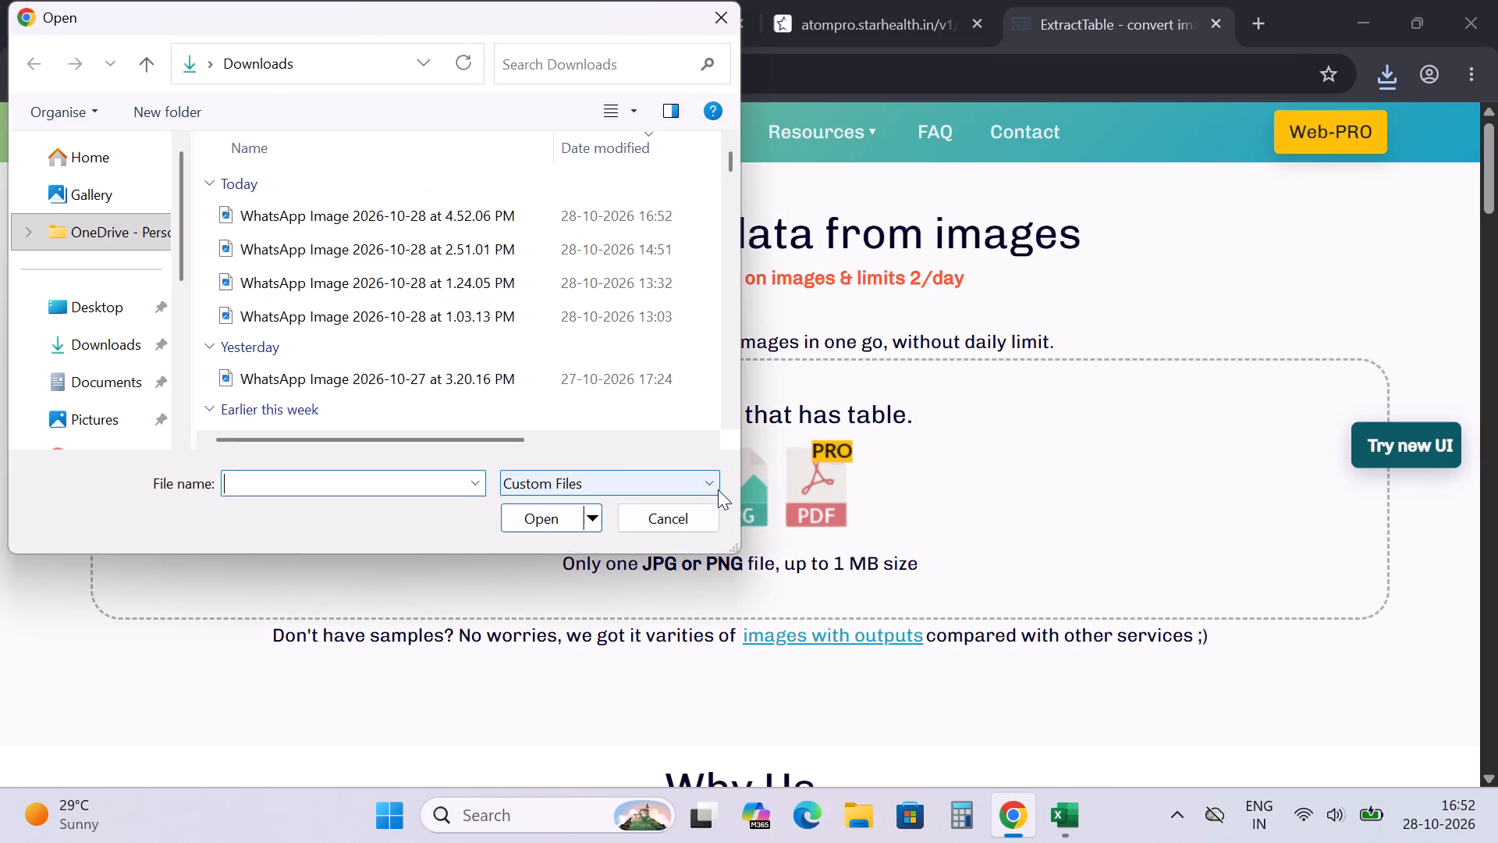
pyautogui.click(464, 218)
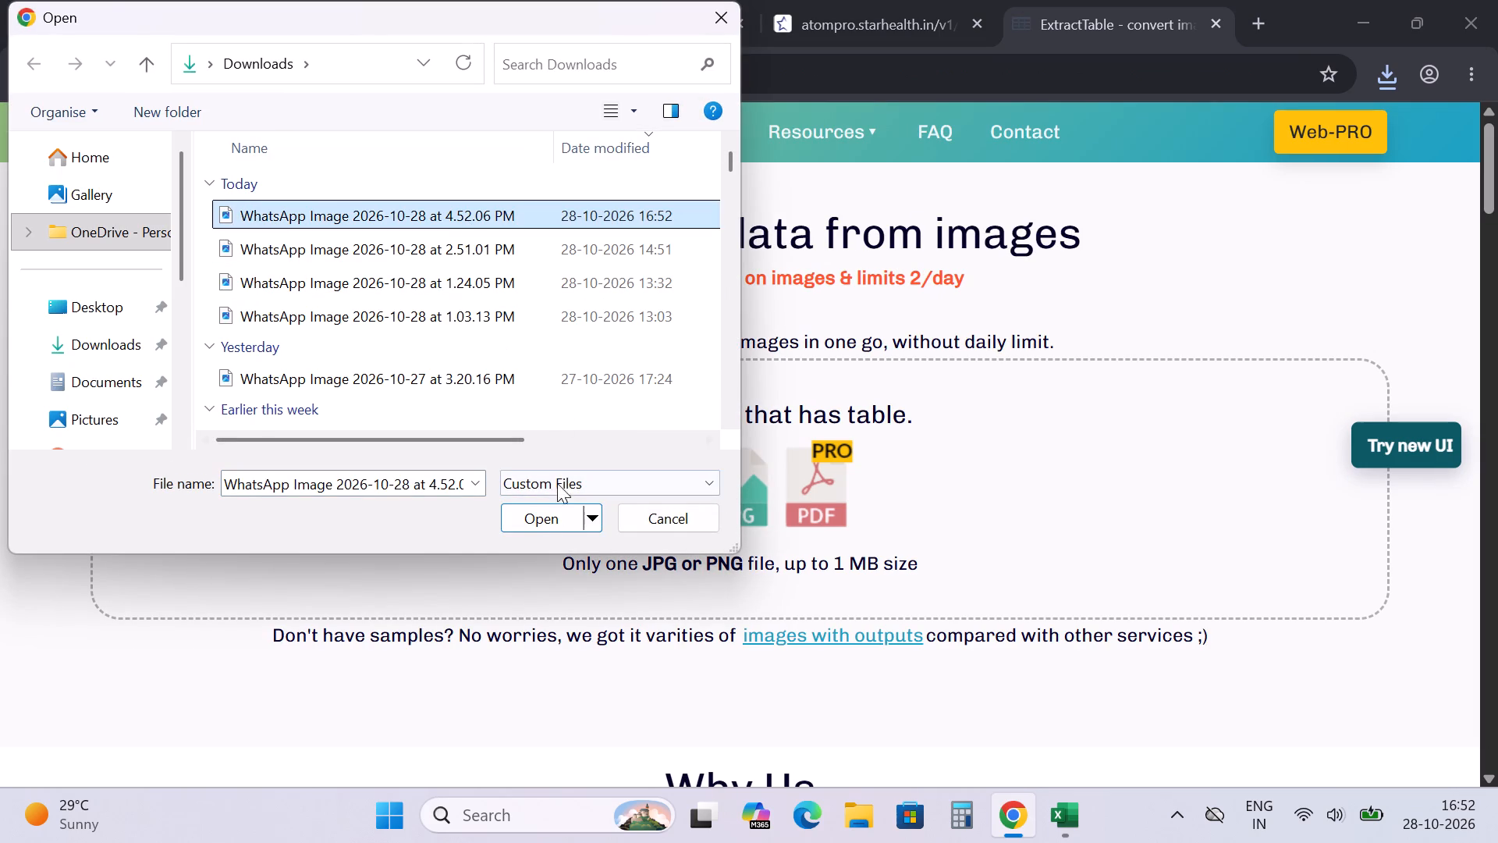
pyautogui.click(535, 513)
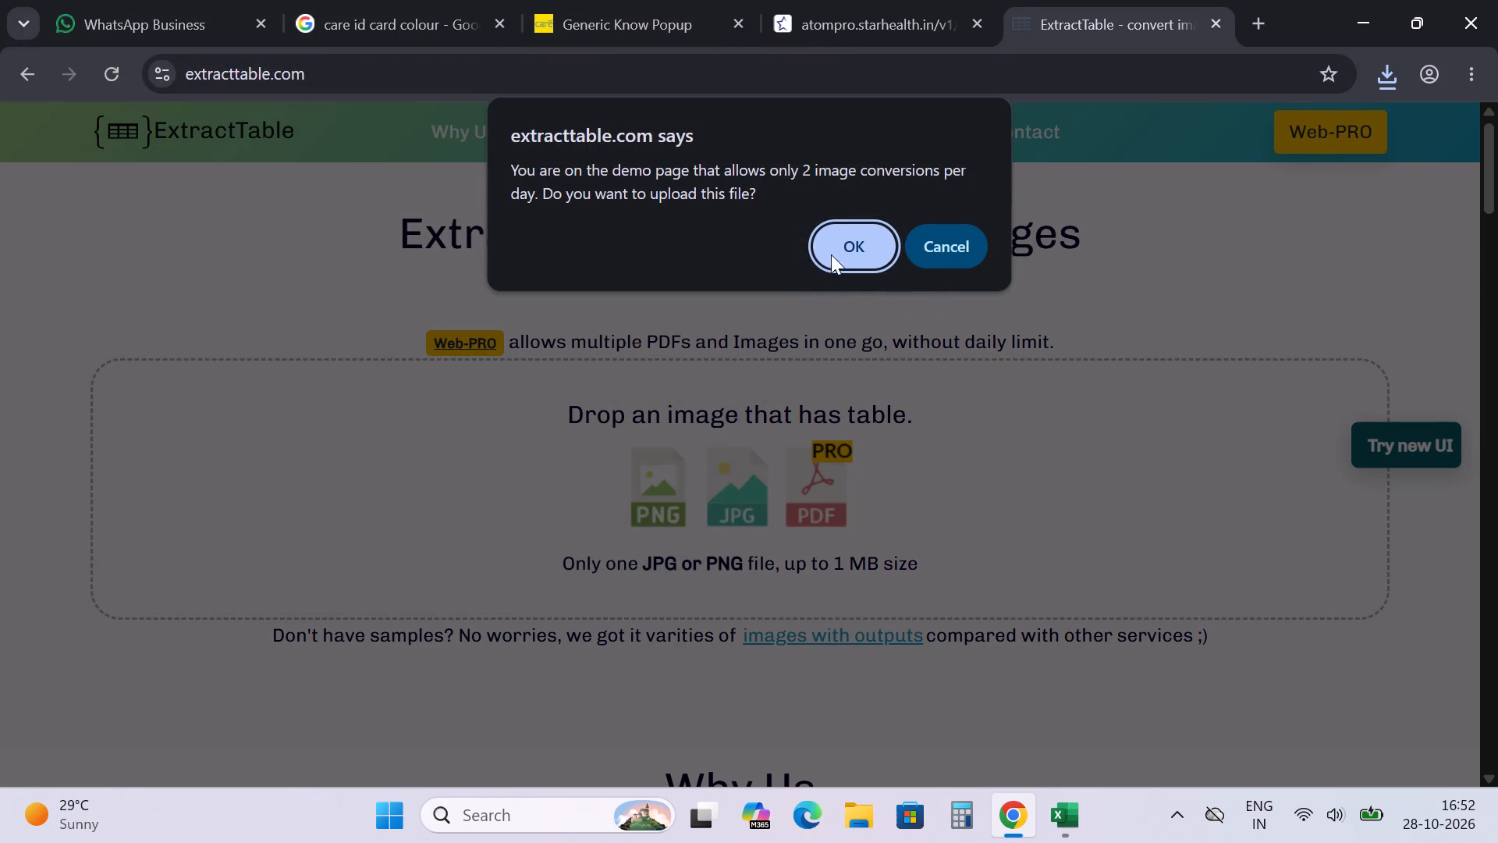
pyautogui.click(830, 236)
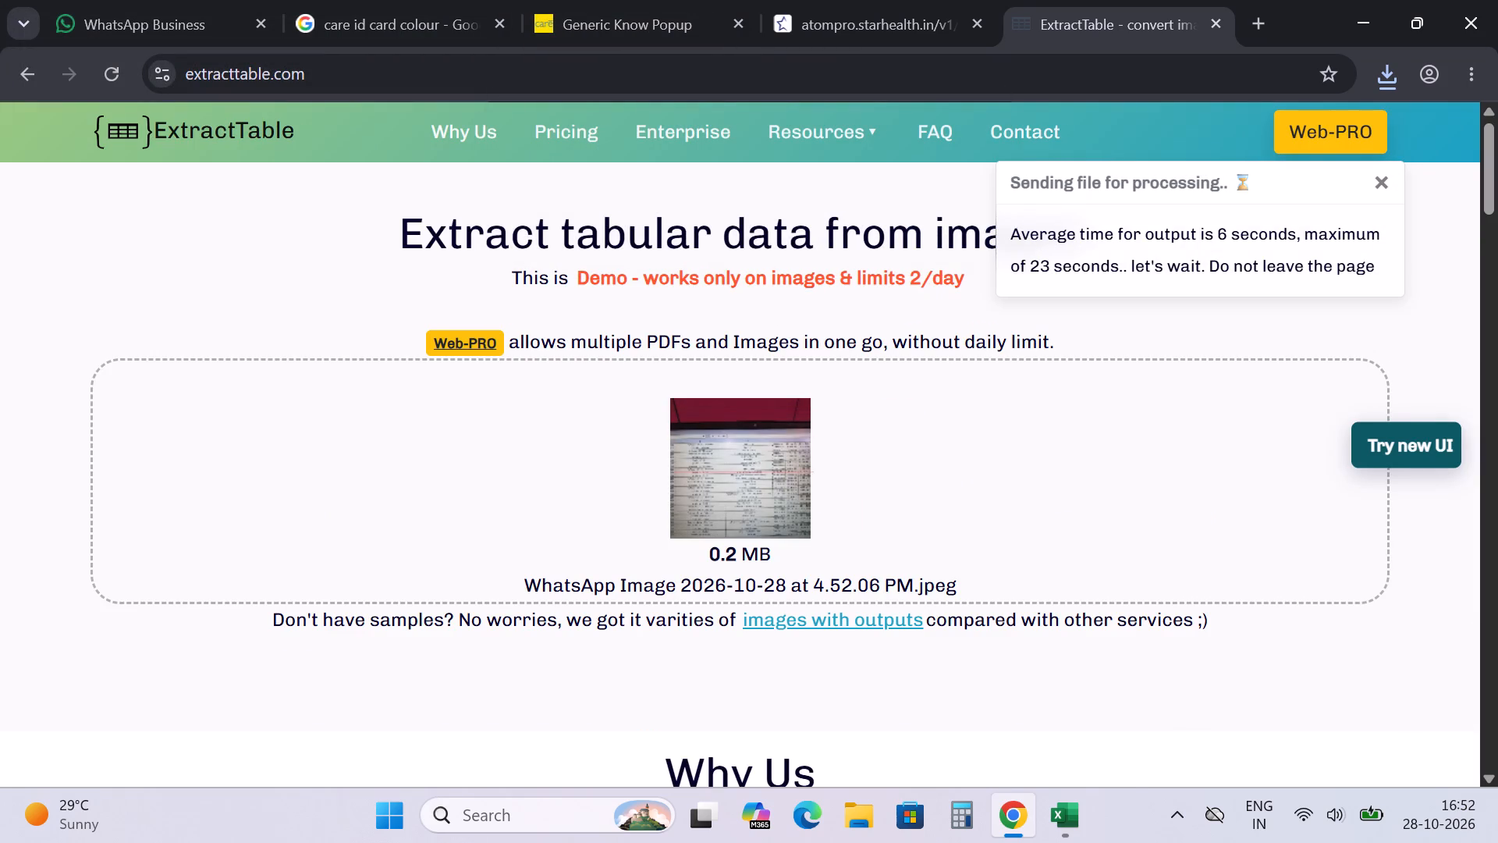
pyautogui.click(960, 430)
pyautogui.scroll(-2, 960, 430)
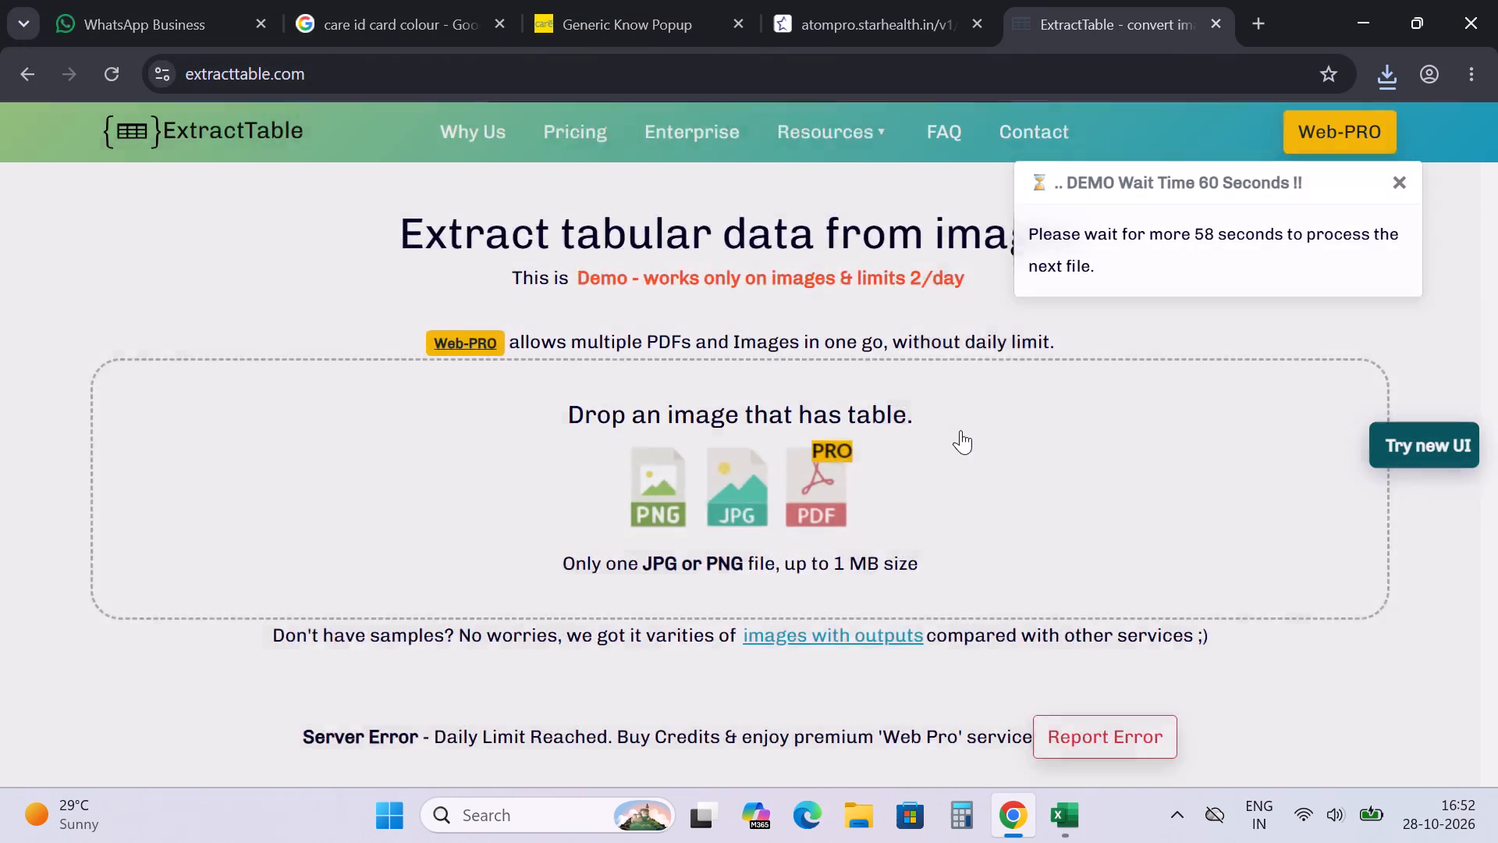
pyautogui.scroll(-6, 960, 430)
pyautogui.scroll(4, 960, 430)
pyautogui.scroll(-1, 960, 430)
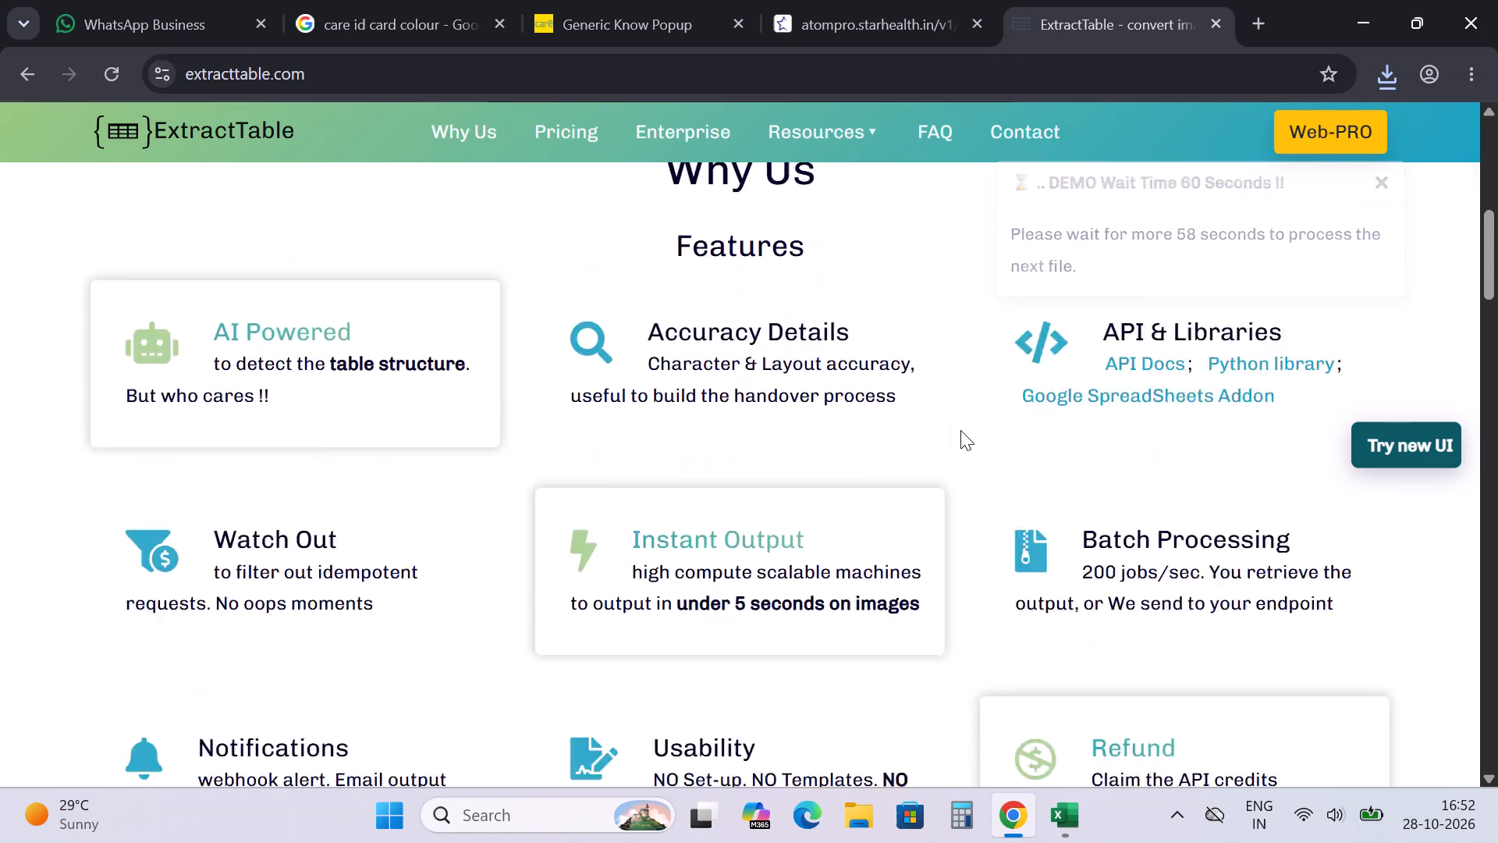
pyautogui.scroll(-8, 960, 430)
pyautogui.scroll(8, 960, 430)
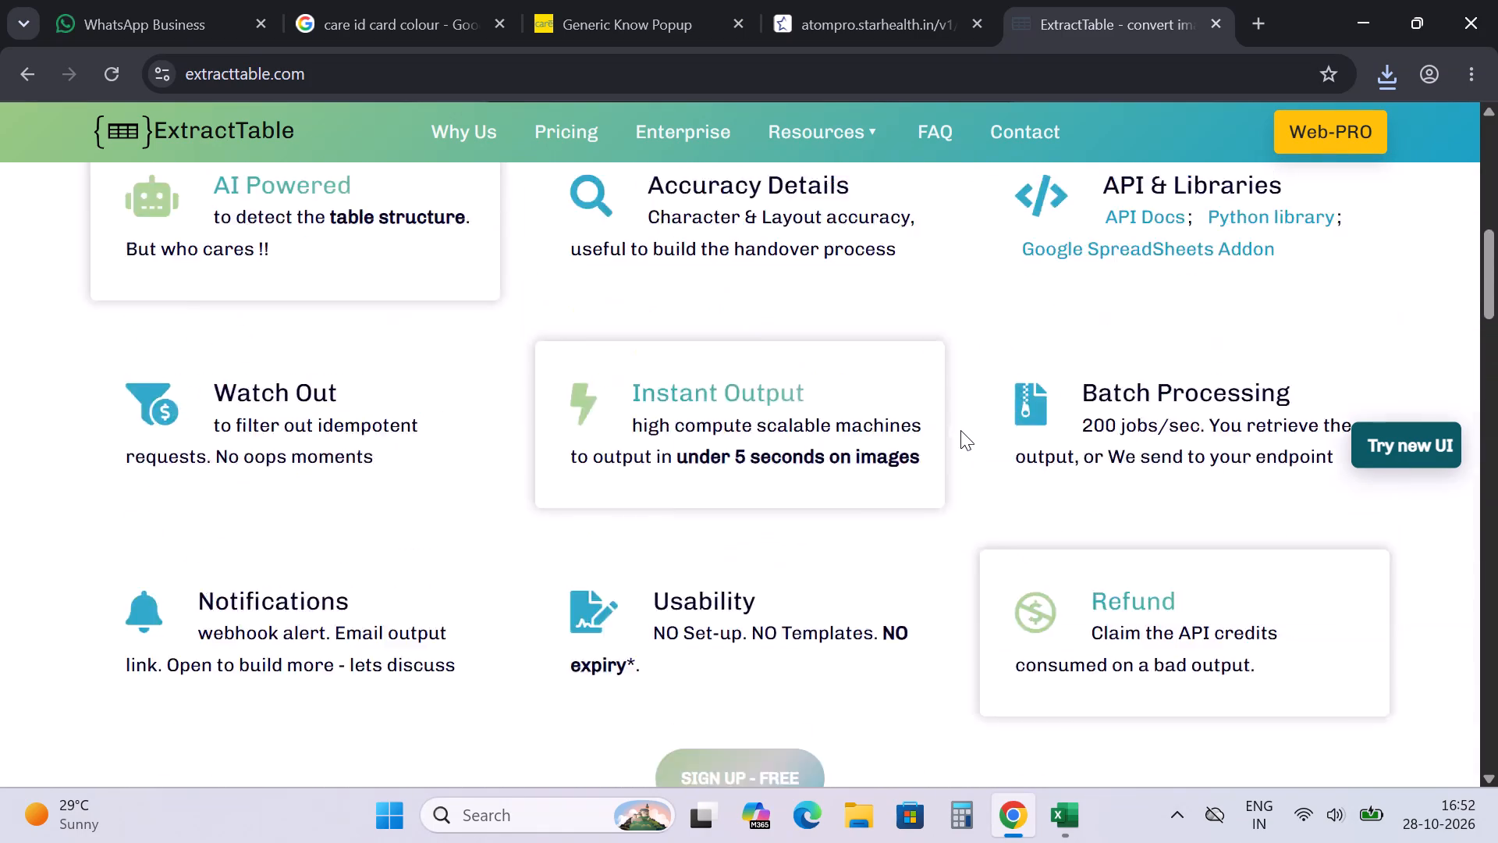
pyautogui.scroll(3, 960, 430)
# Search Google for "jpg to excel converter extract table" in a new tab and open the jpgtotext.com JPG to Excel converter.
pyautogui.click(1259, 11)
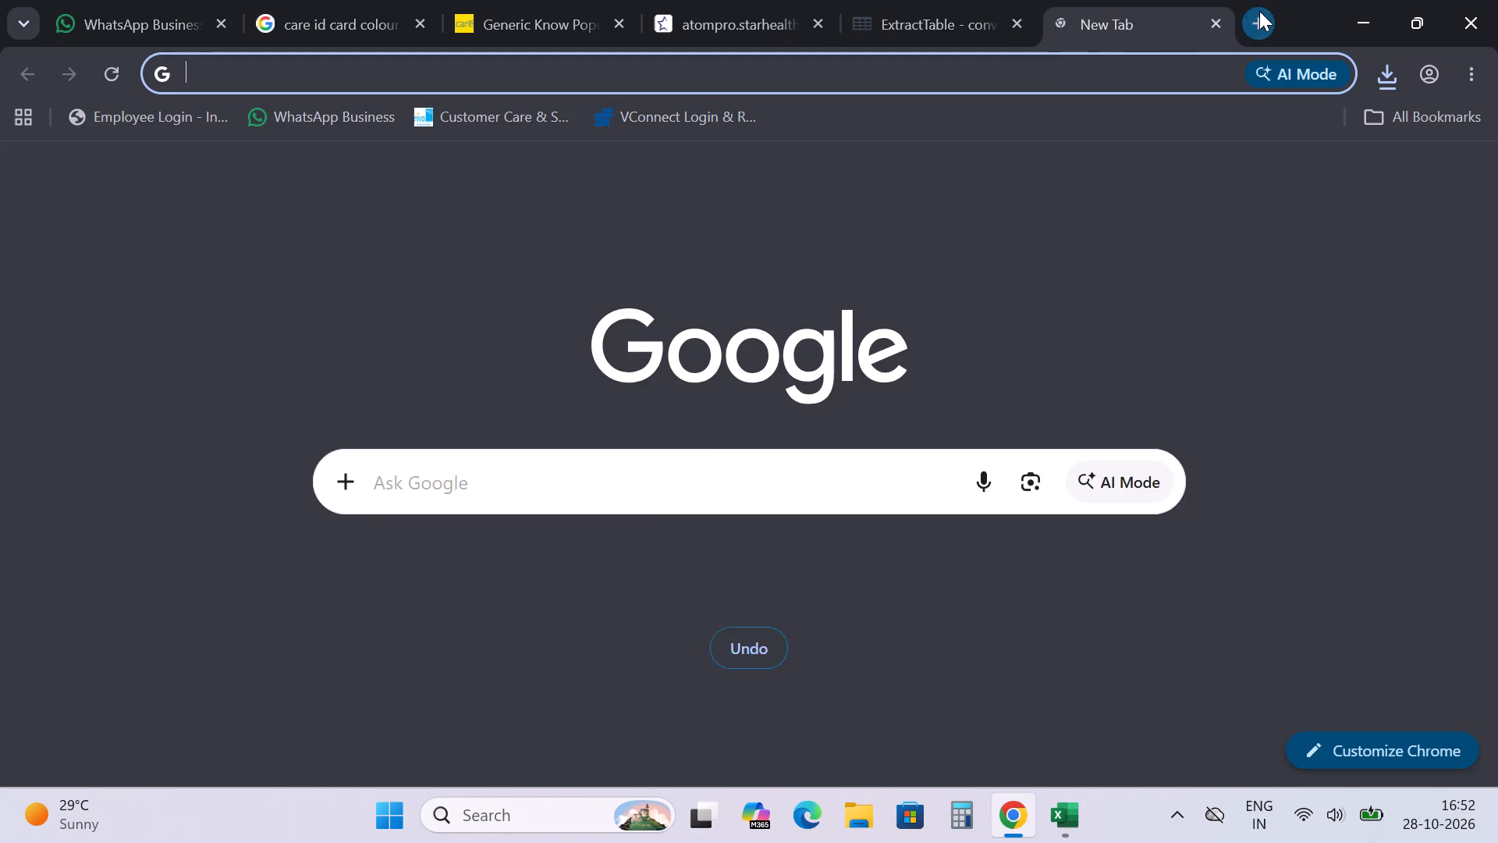
pyautogui.click(651, 84)
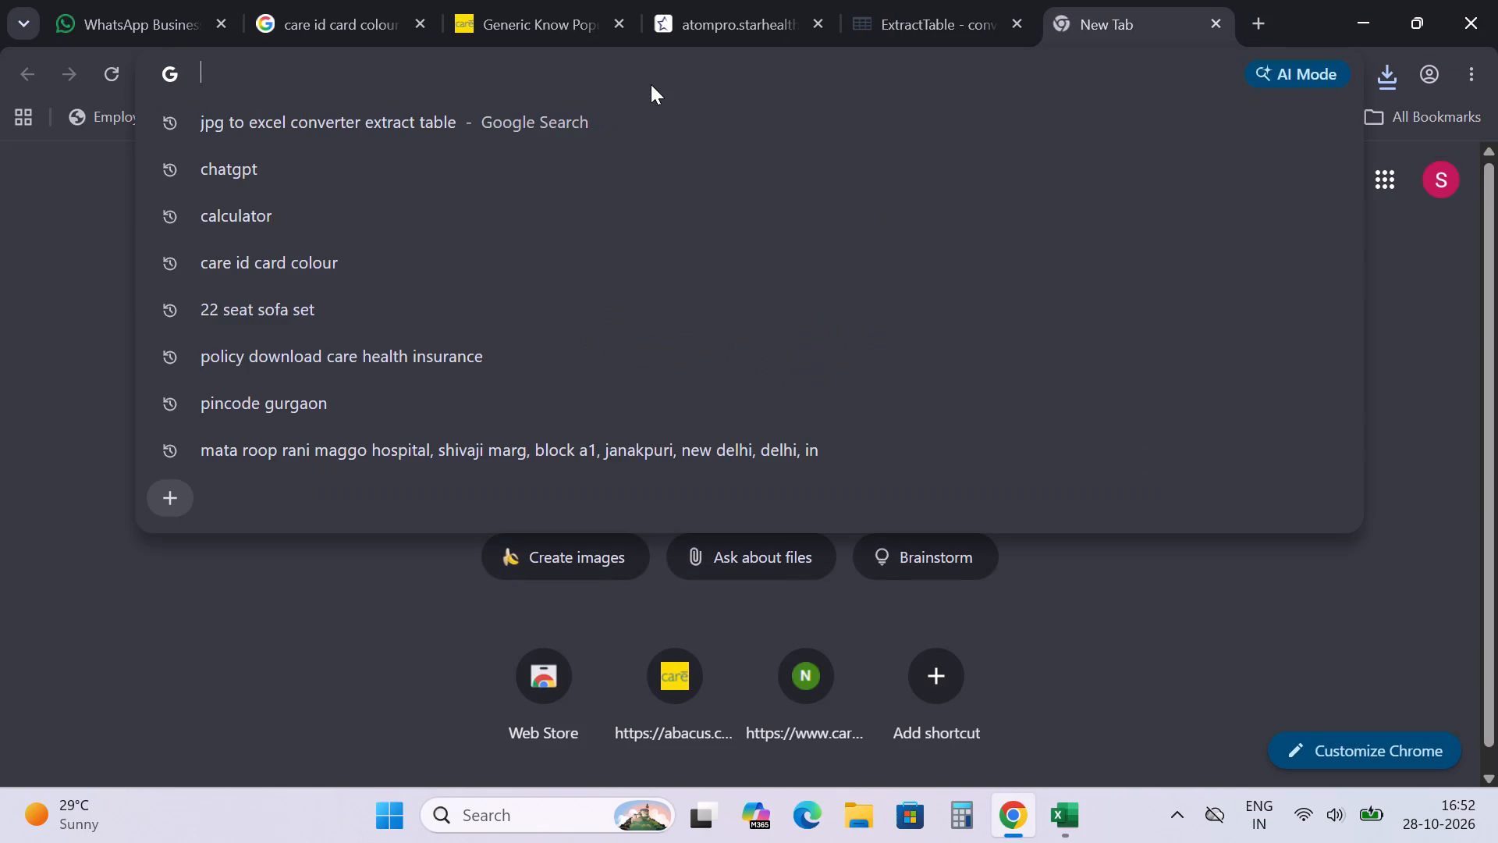
pyautogui.click(459, 129)
pyautogui.scroll(-1, 414, 568)
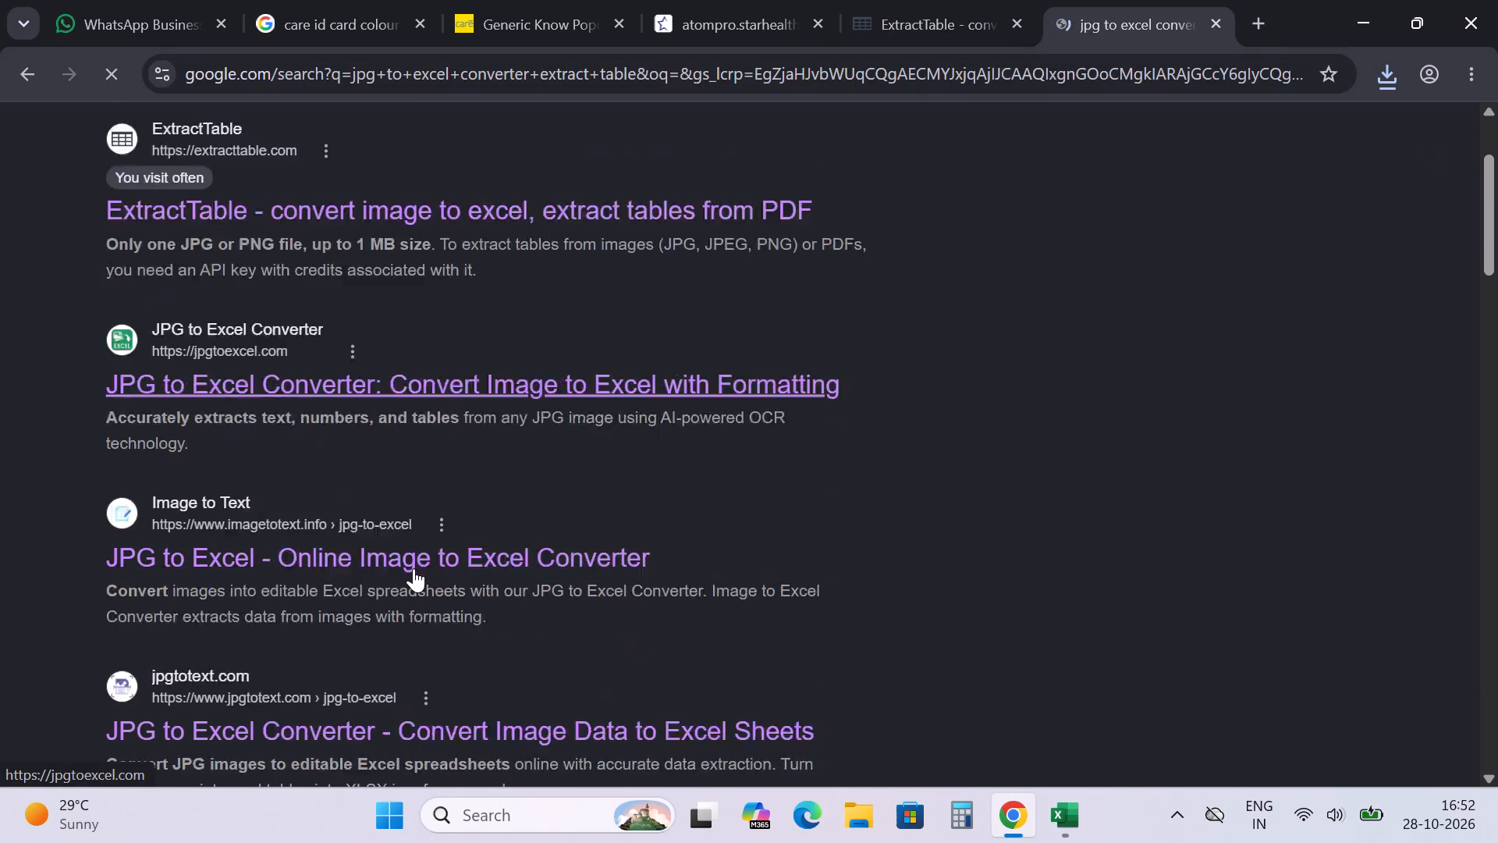
pyautogui.scroll(-2, 414, 568)
pyautogui.doubleClick(346, 518)
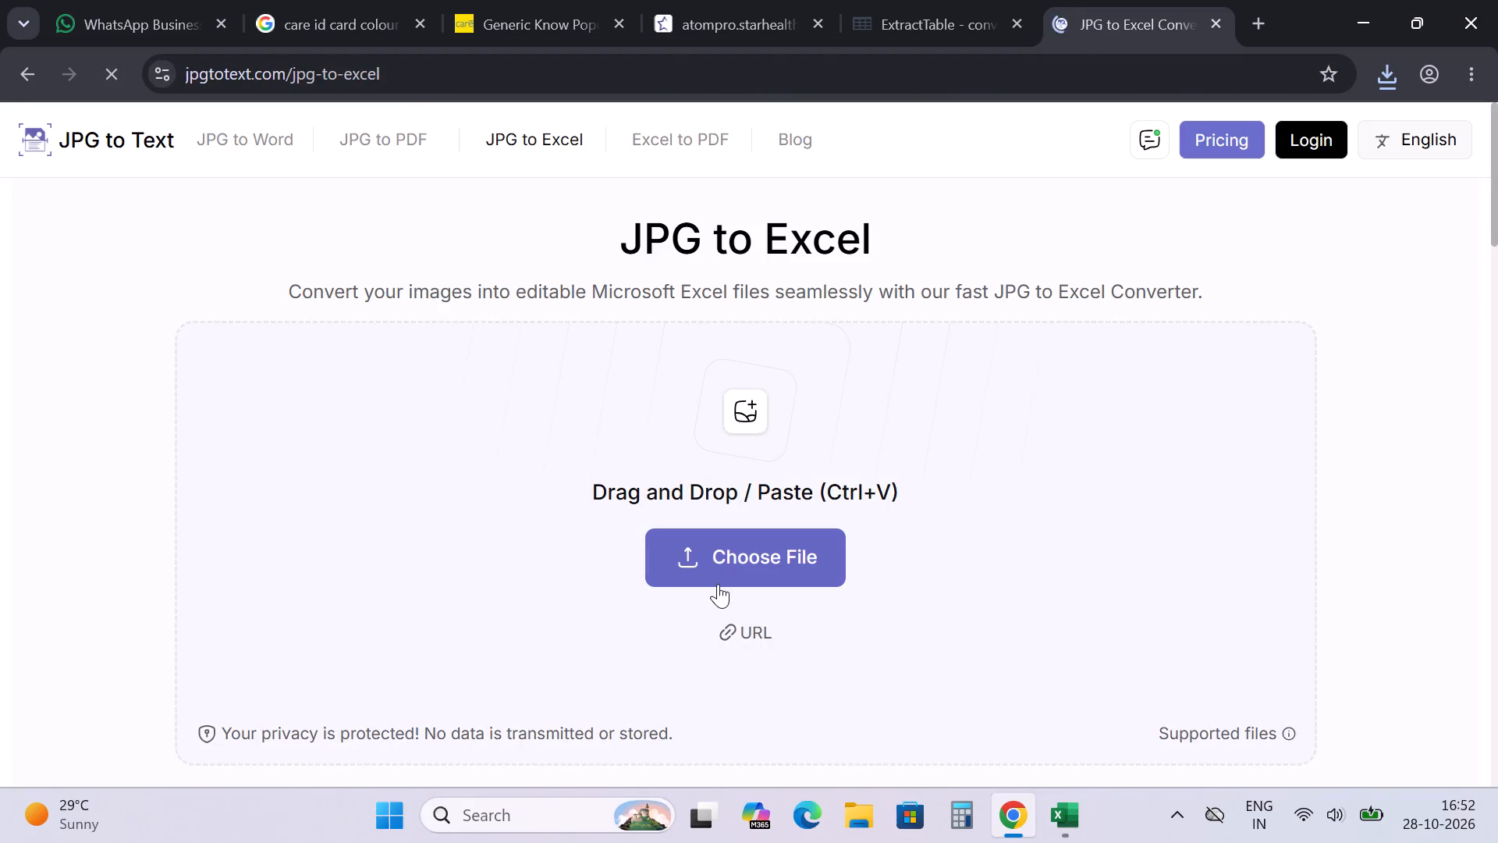
# Upload the downloaded "WhatsApp Image 2026-10-28 at 4.52.06 PM" to the JPG to Excel converter and convert it.
pyautogui.doubleClick(718, 584)
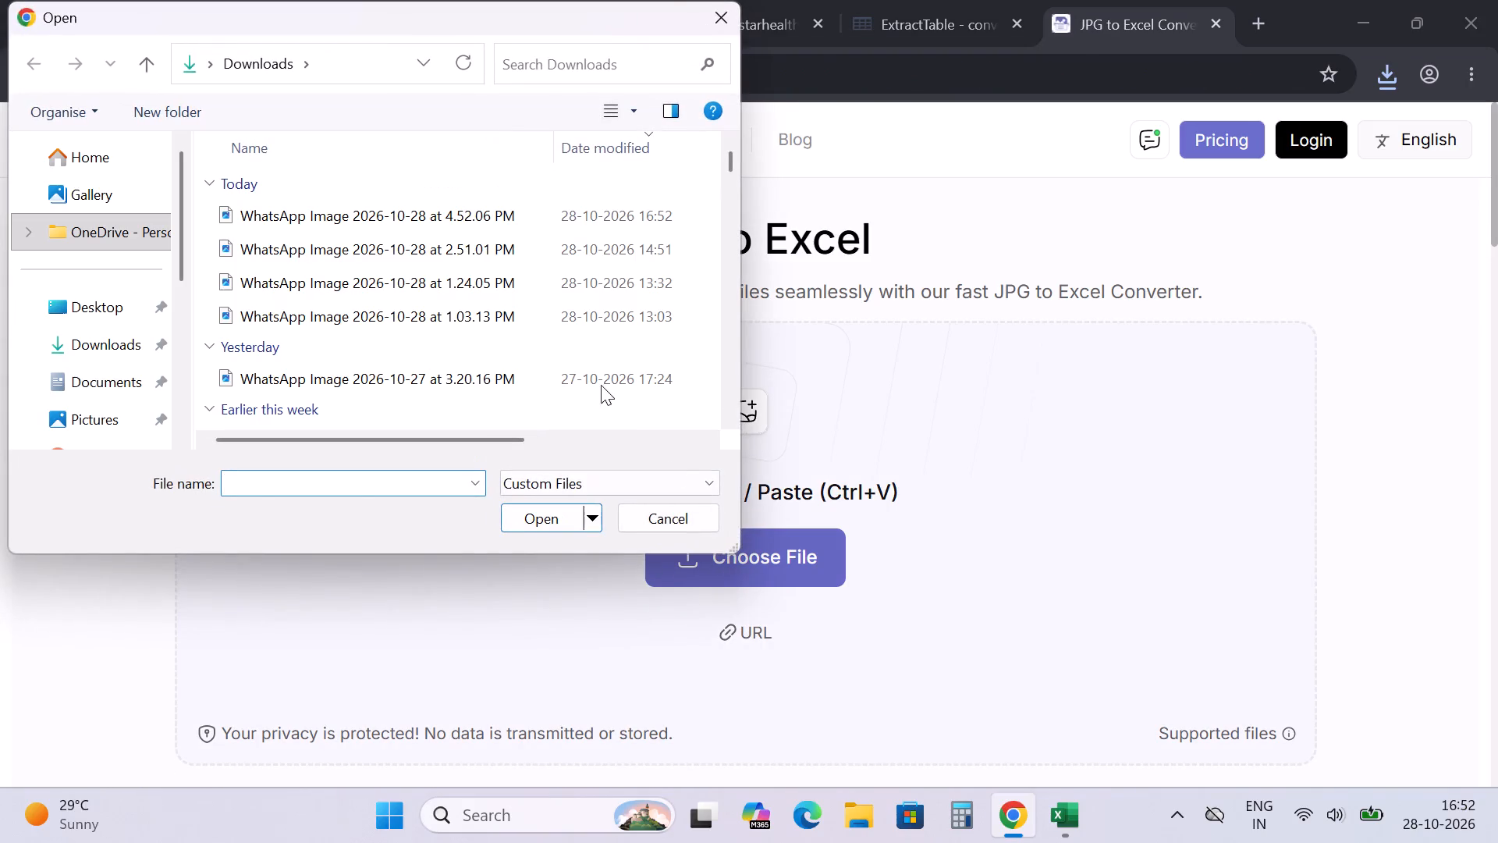
pyautogui.click(495, 219)
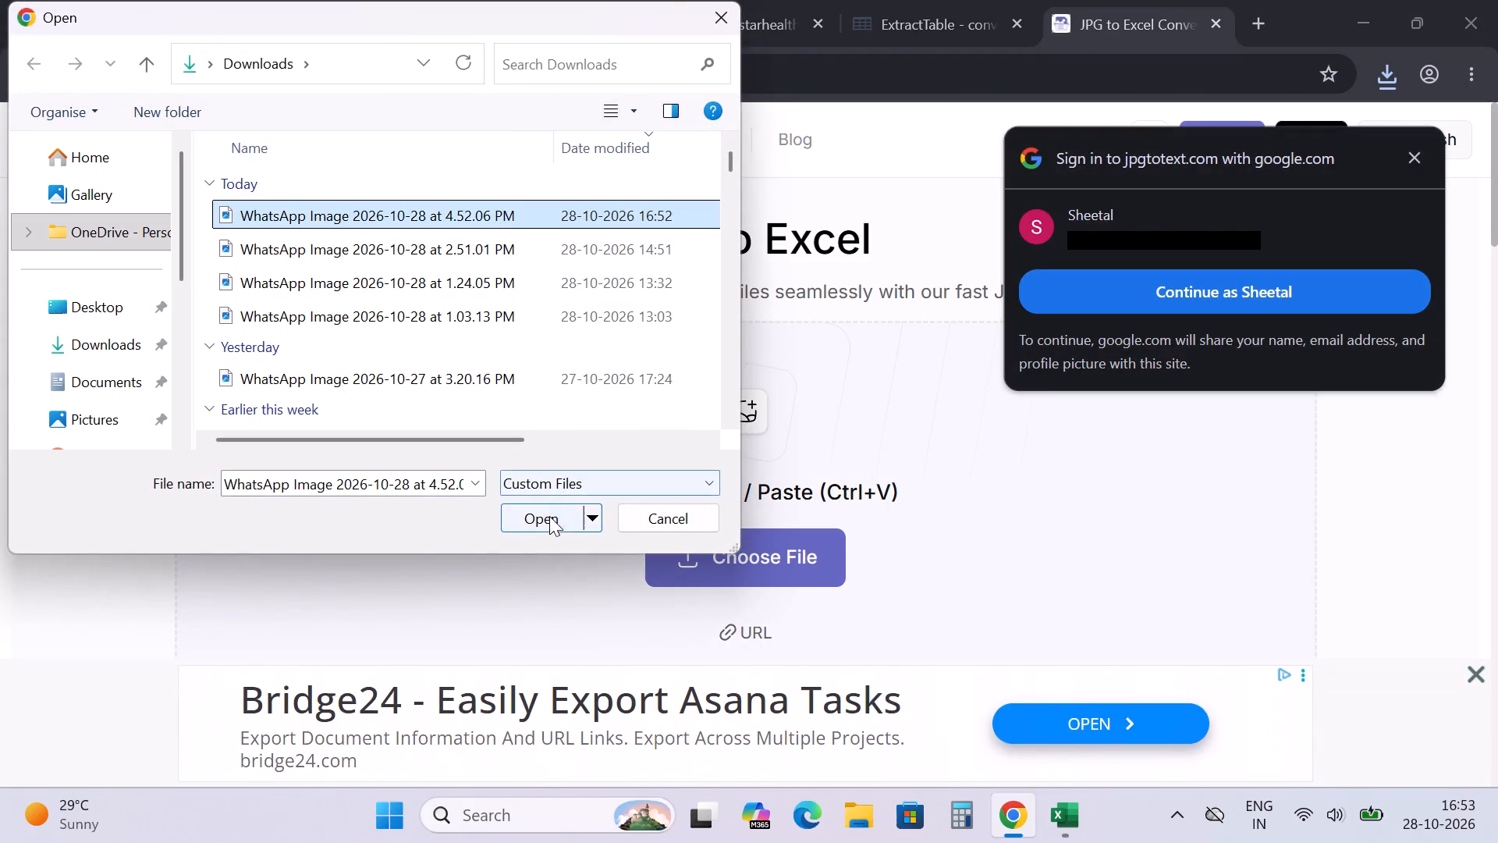
pyautogui.click(548, 520)
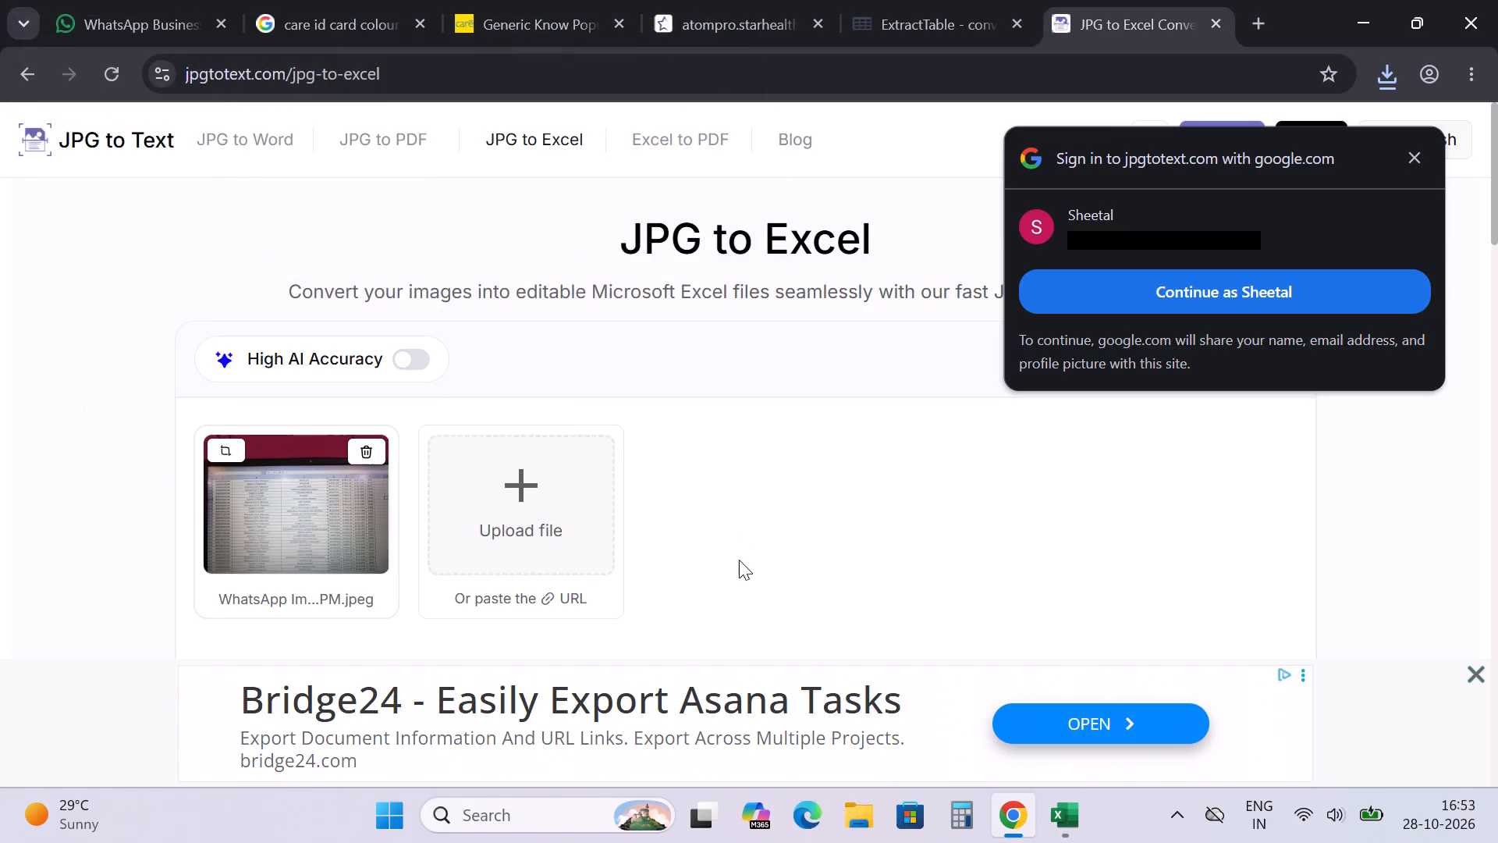
pyautogui.scroll(-1, 739, 559)
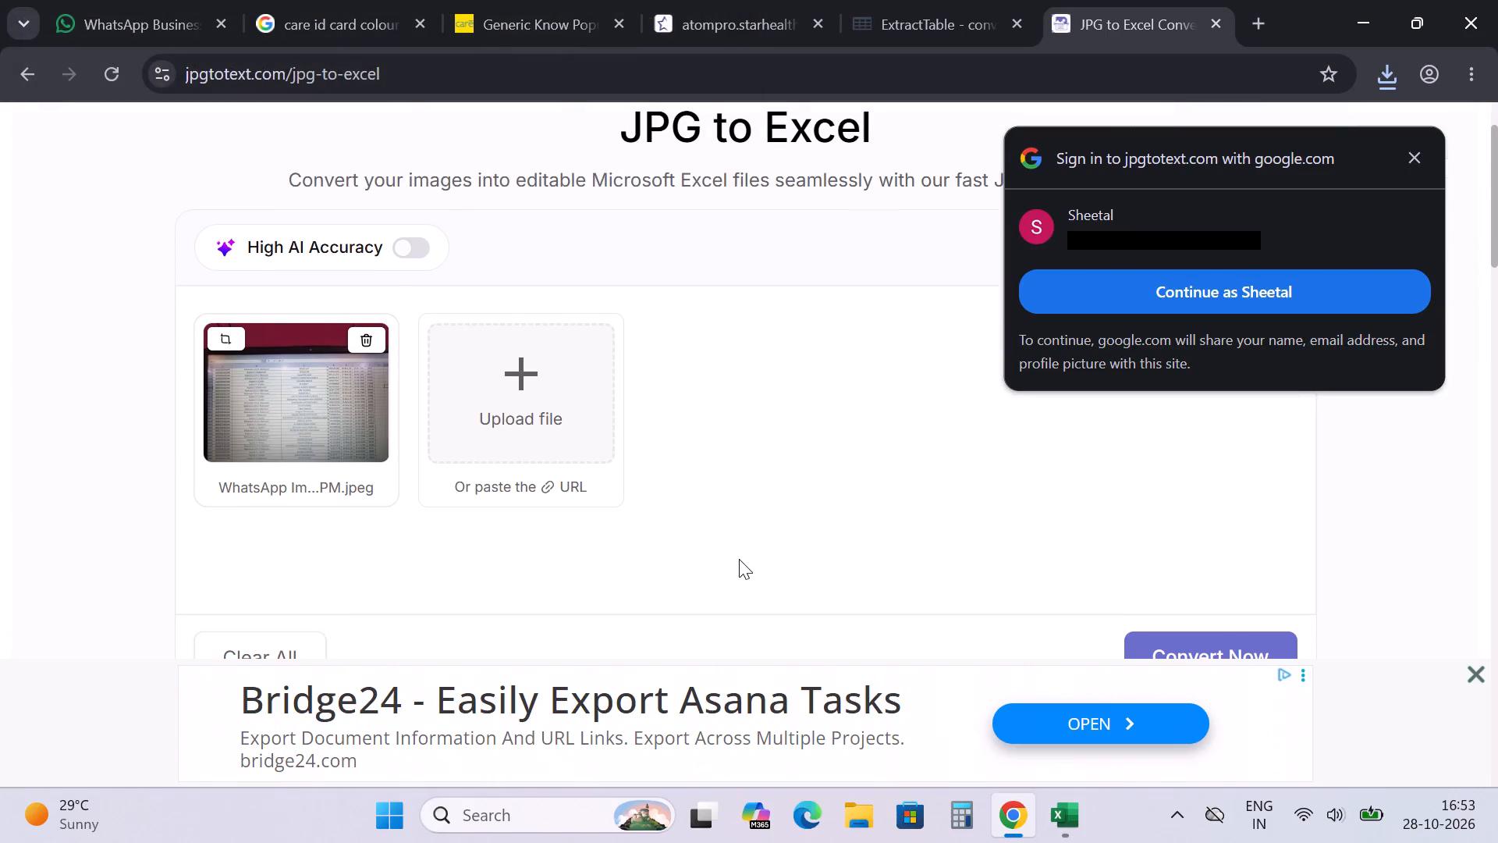
pyautogui.scroll(-2, 739, 559)
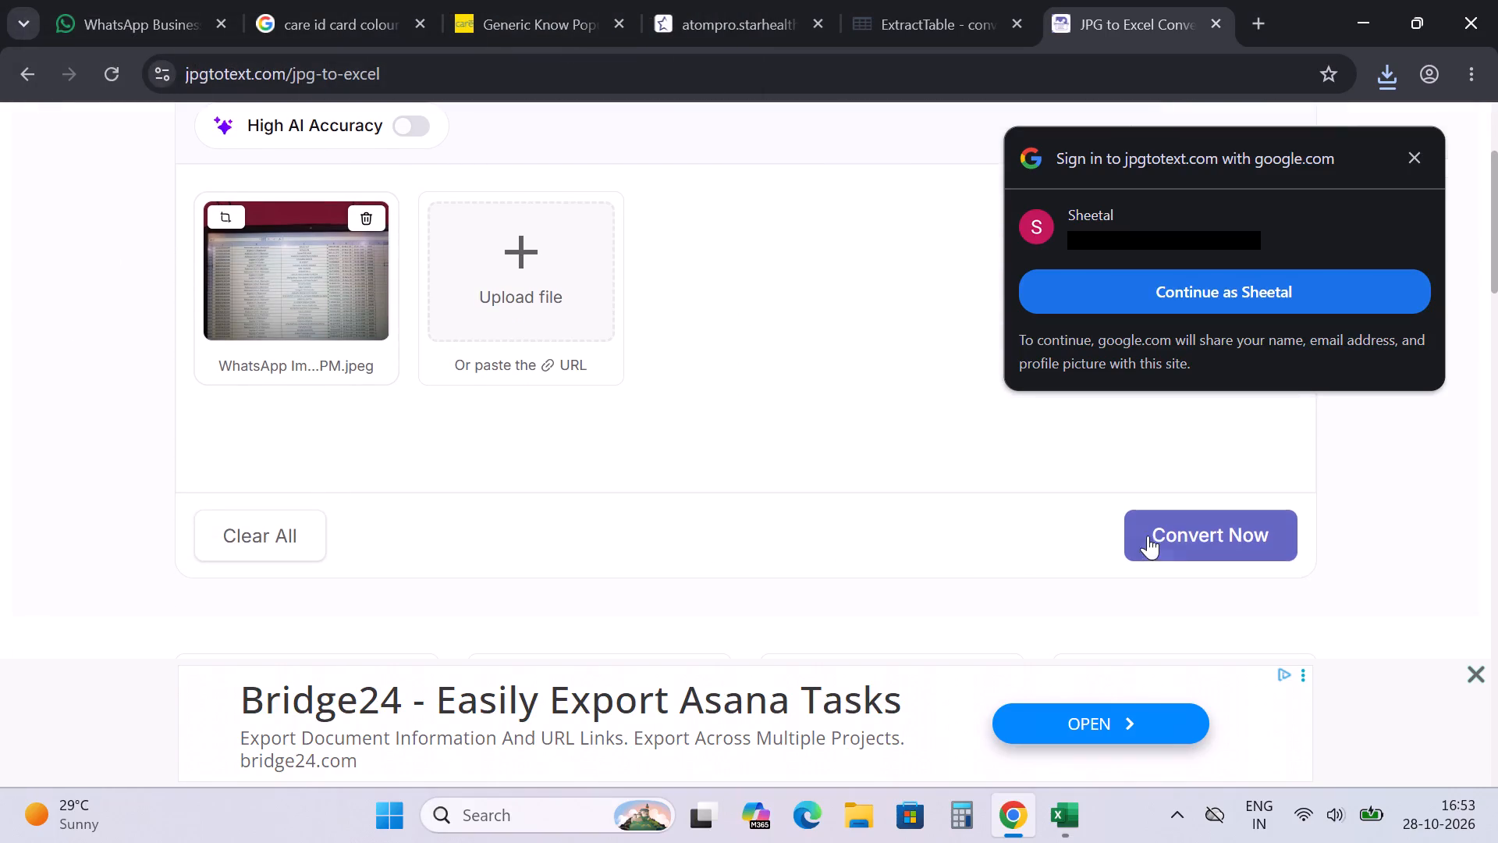
pyautogui.click(1180, 528)
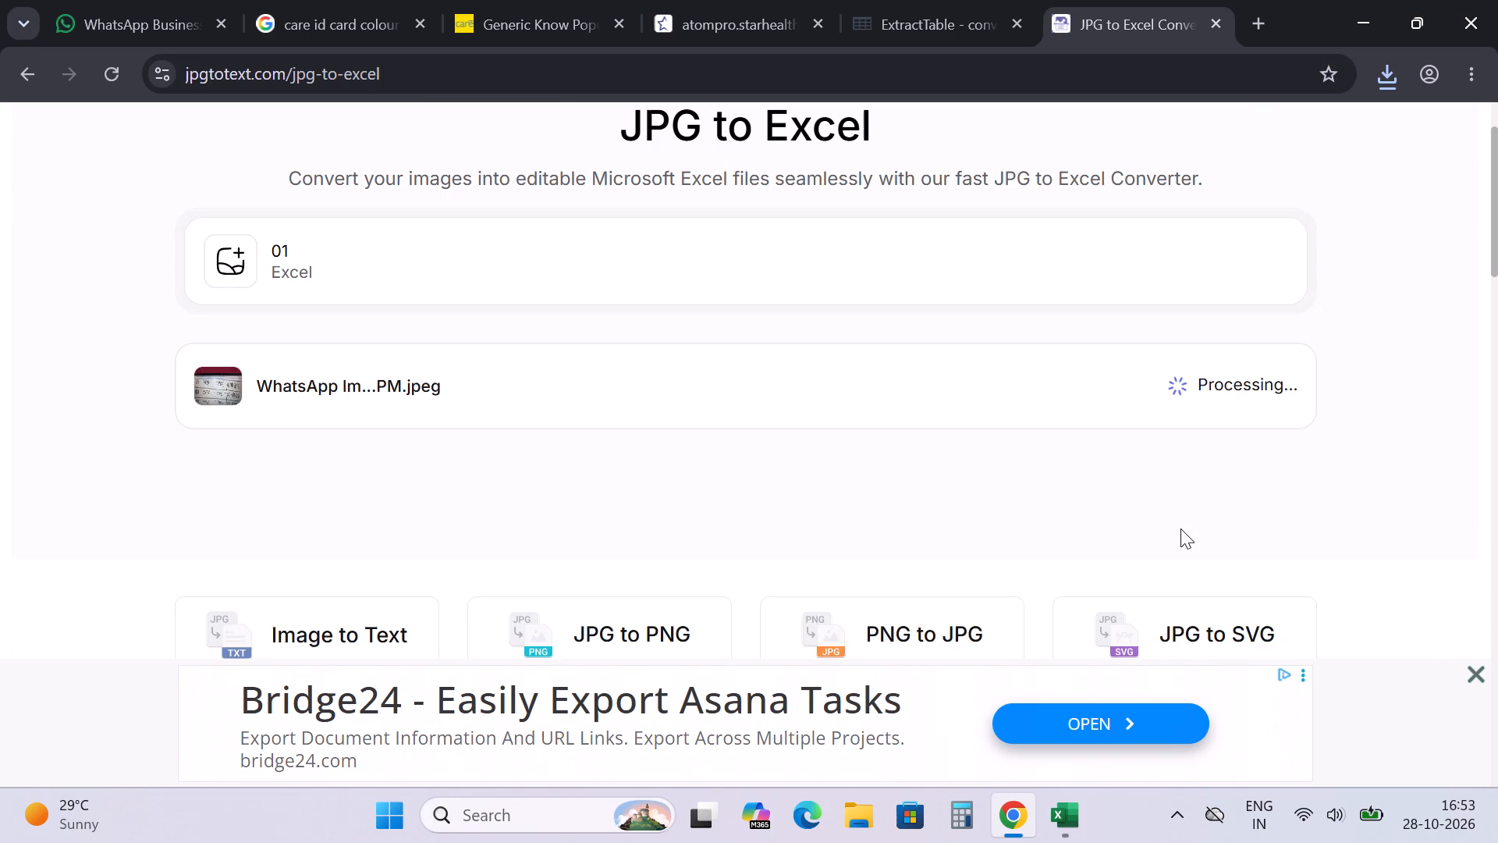
pyautogui.scroll(-3, 1090, 439)
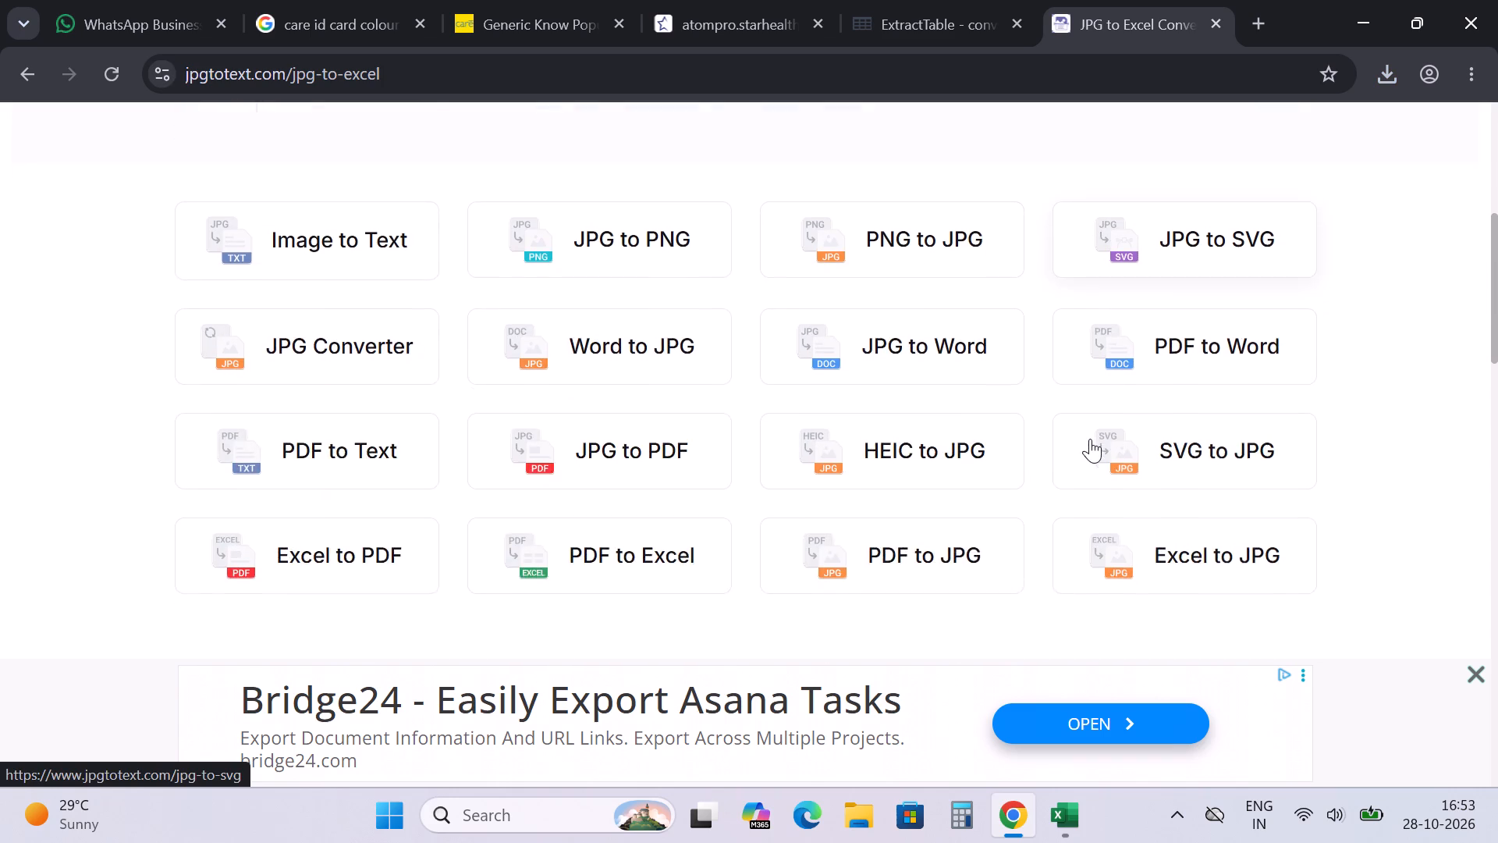
pyautogui.scroll(3, 1090, 439)
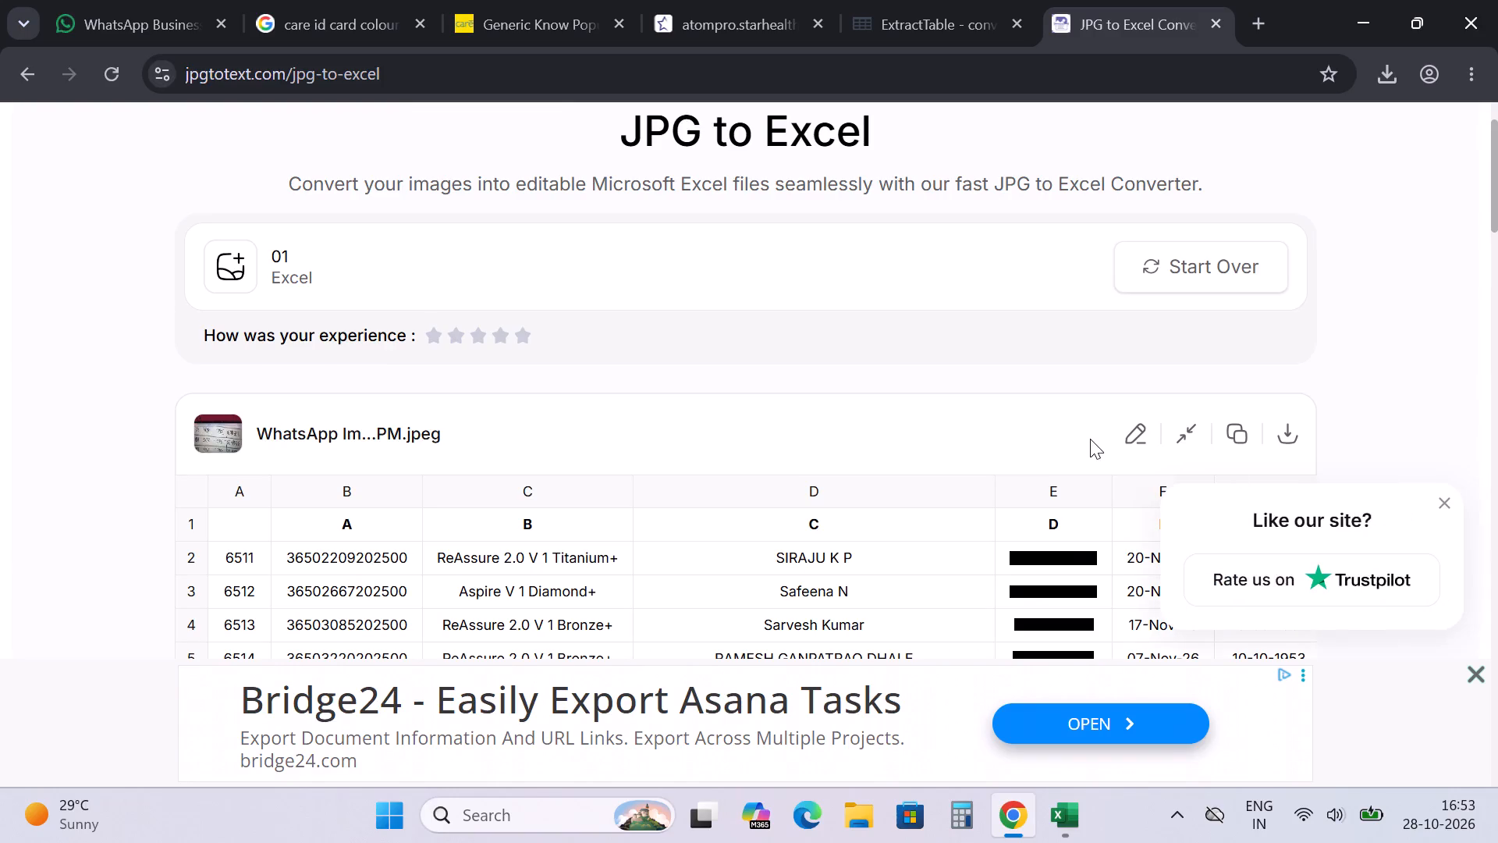
# Look over the table converted from the WhatsApp image on jpgtotext.com and copy it.
pyautogui.scroll(-2, 1169, 460)
pyautogui.scroll(1, 1169, 460)
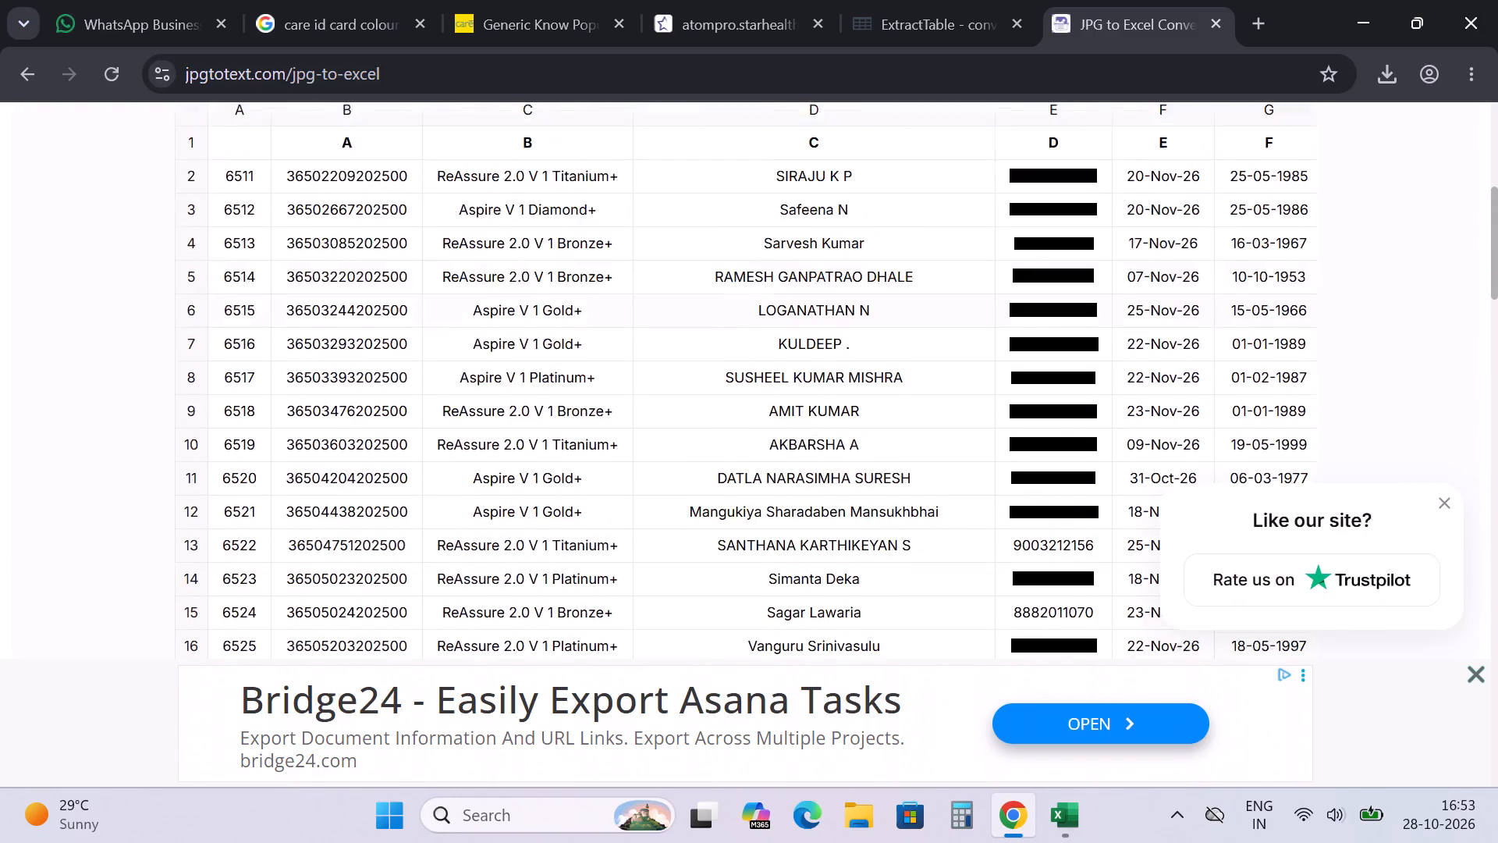
pyautogui.scroll(1, 1169, 460)
pyautogui.scroll(-2, 1201, 290)
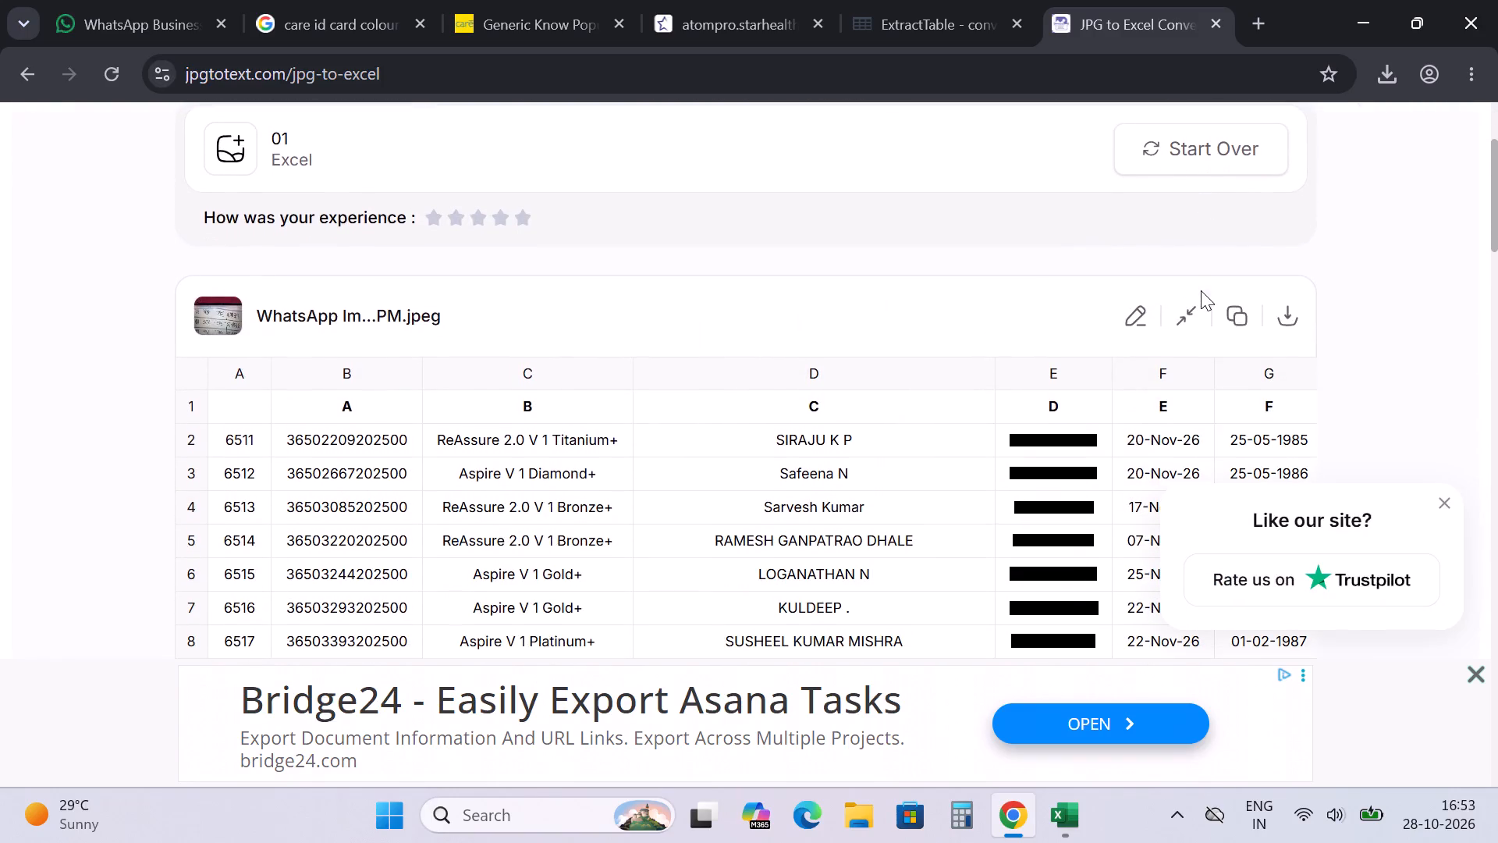
pyautogui.click(1234, 311)
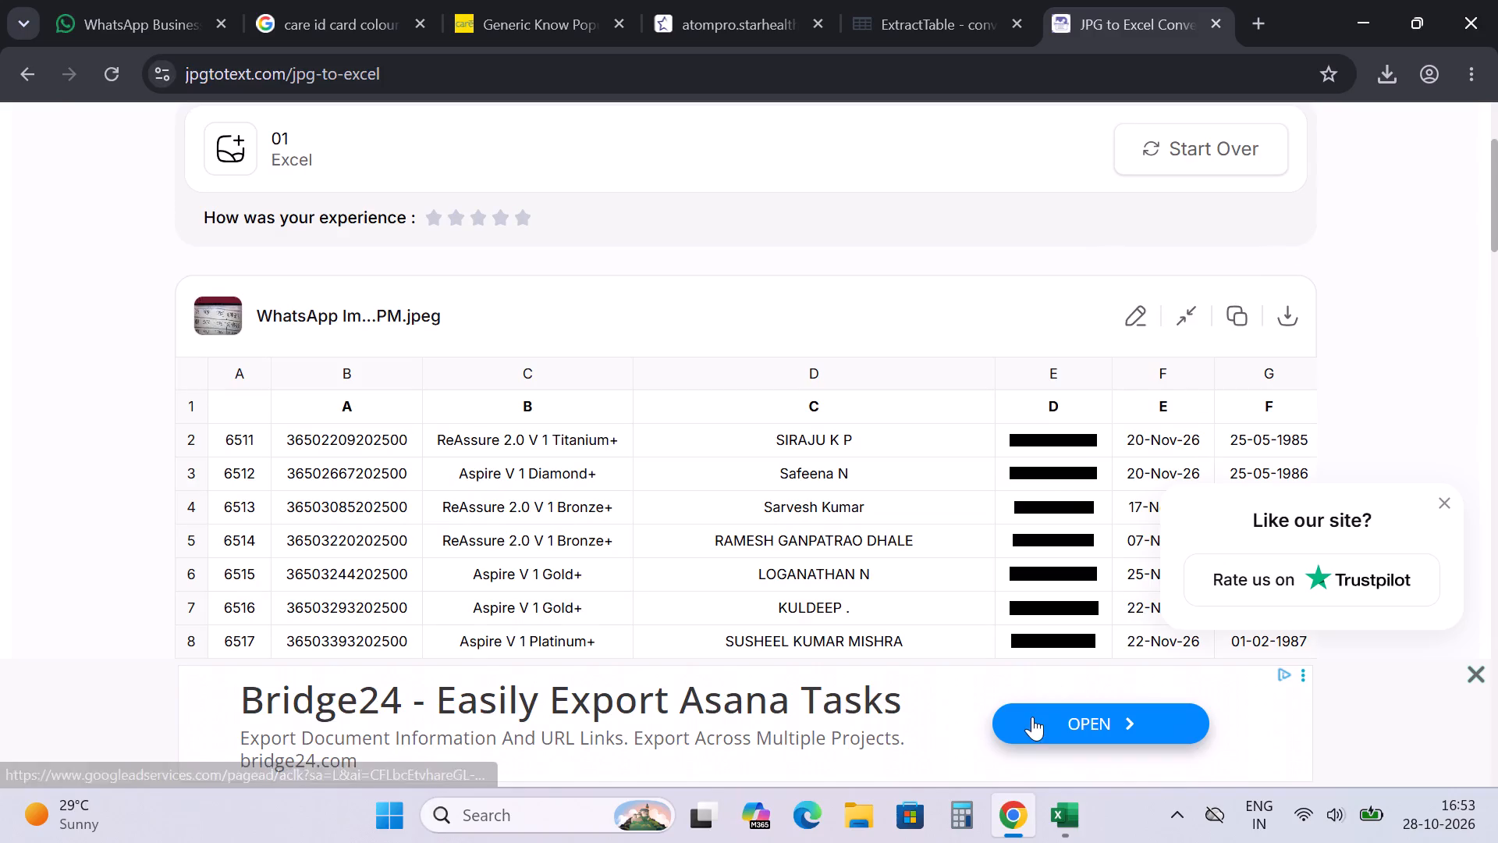
# Switch to the sheetal sheet workbook in Excel and paste the copied table at A2437, below the last Sheet1 record.
pyautogui.click(957, 696)
pyautogui.scroll(-7, 719, 562)
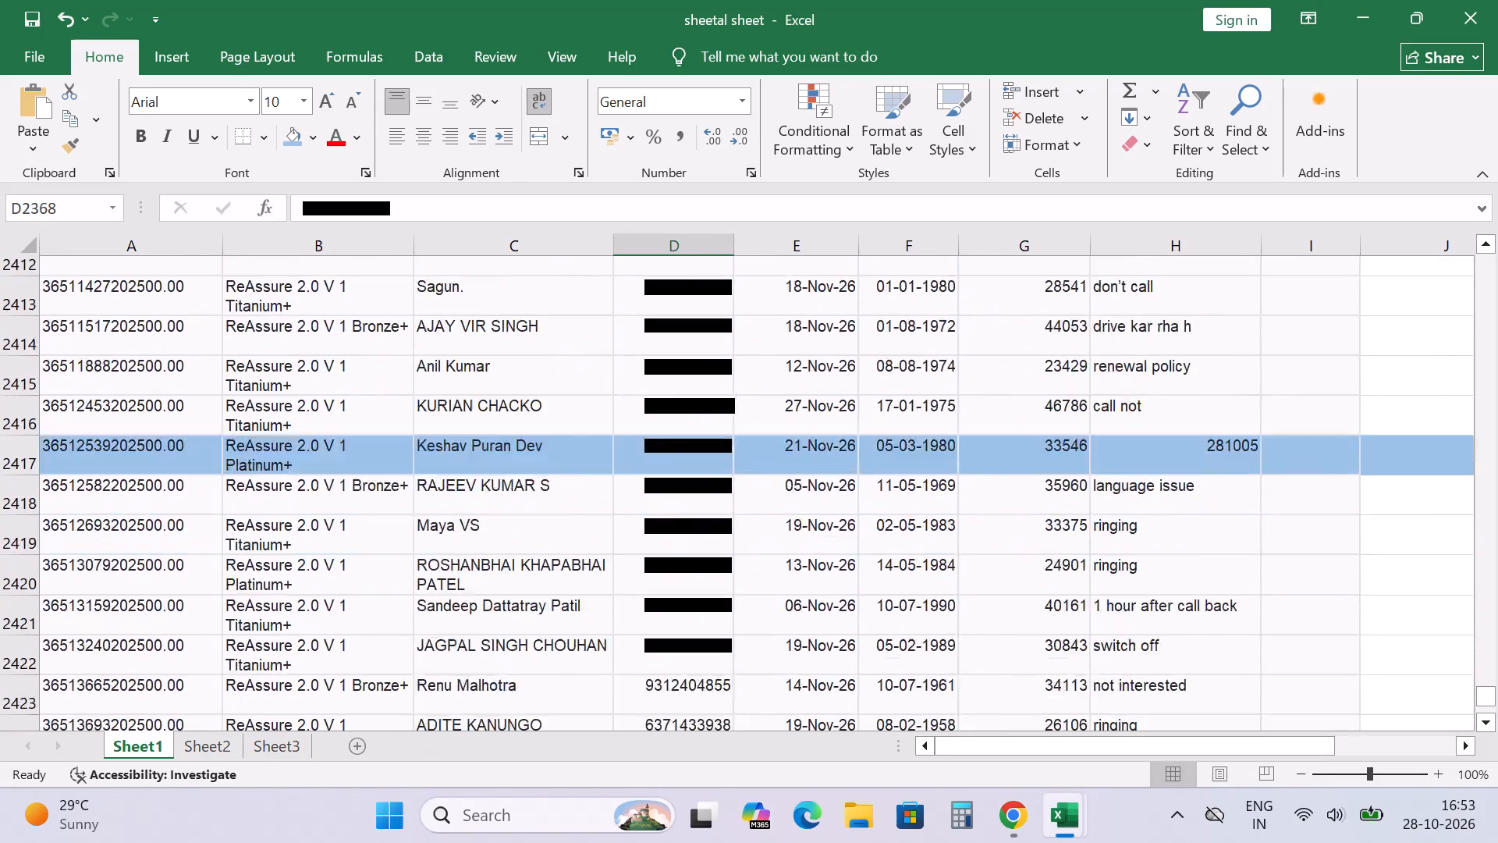
pyautogui.scroll(-4, 719, 562)
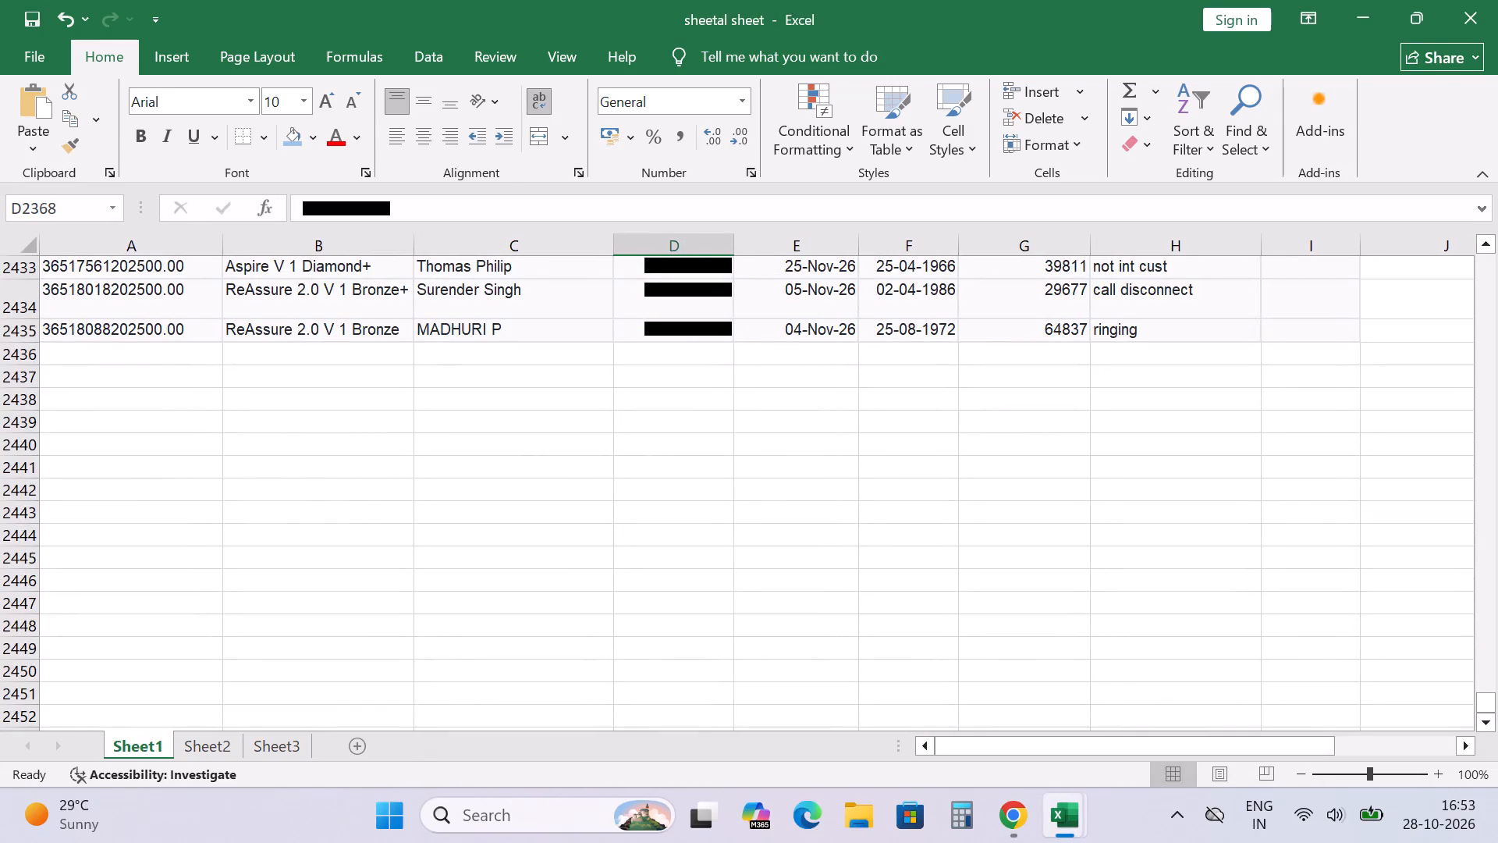
pyautogui.click(122, 376)
pyautogui.hotkey('ctrl', 'v')
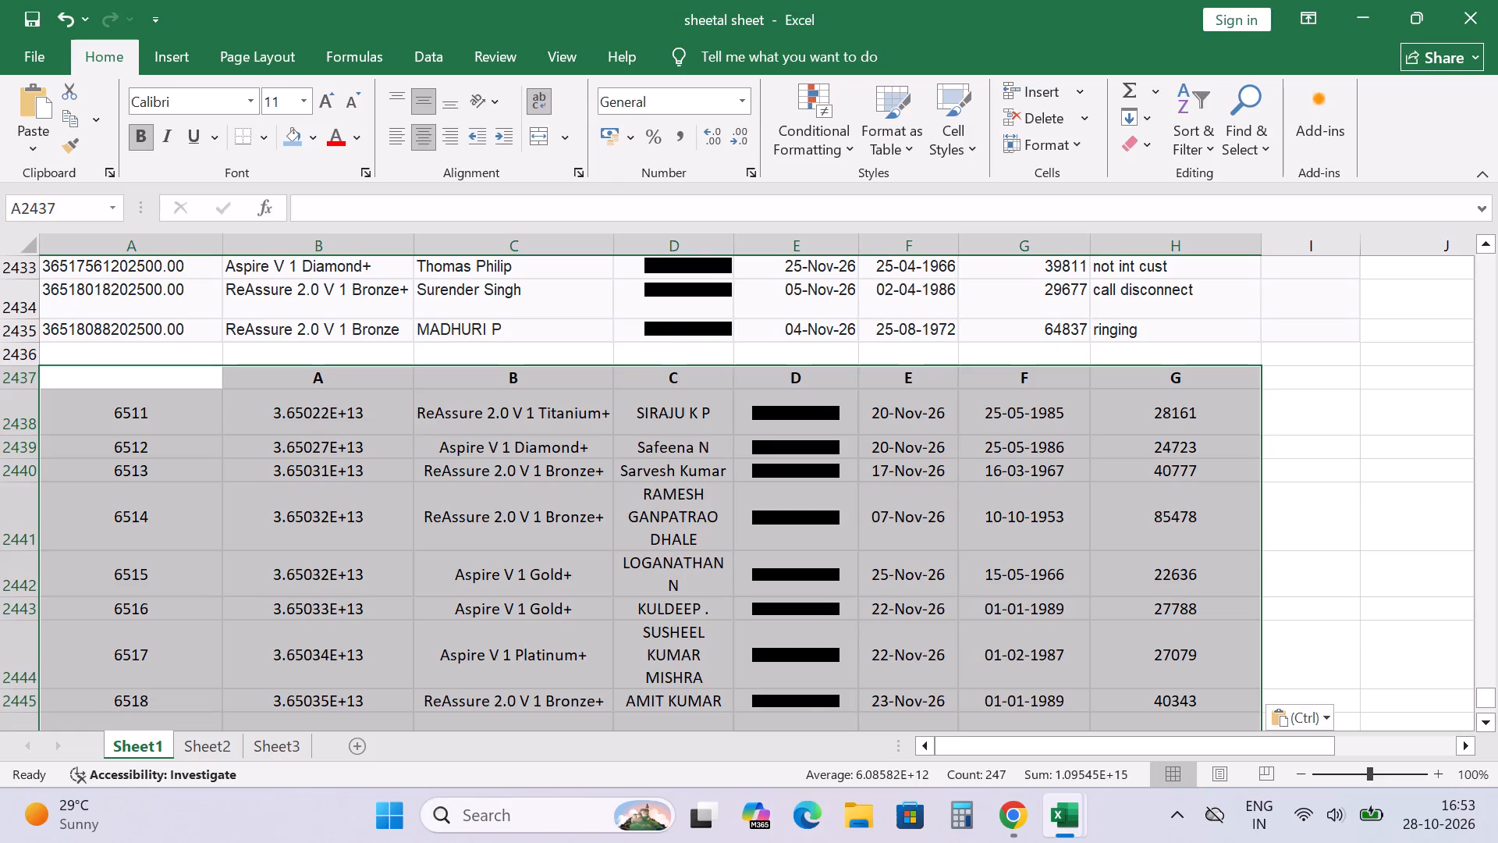
# Delete the serial number cells A2437:A2467 of the pasted table, shifting the remaining cells left.
pyautogui.moveTo(82, 372); pyautogui.dragTo(122, 386)
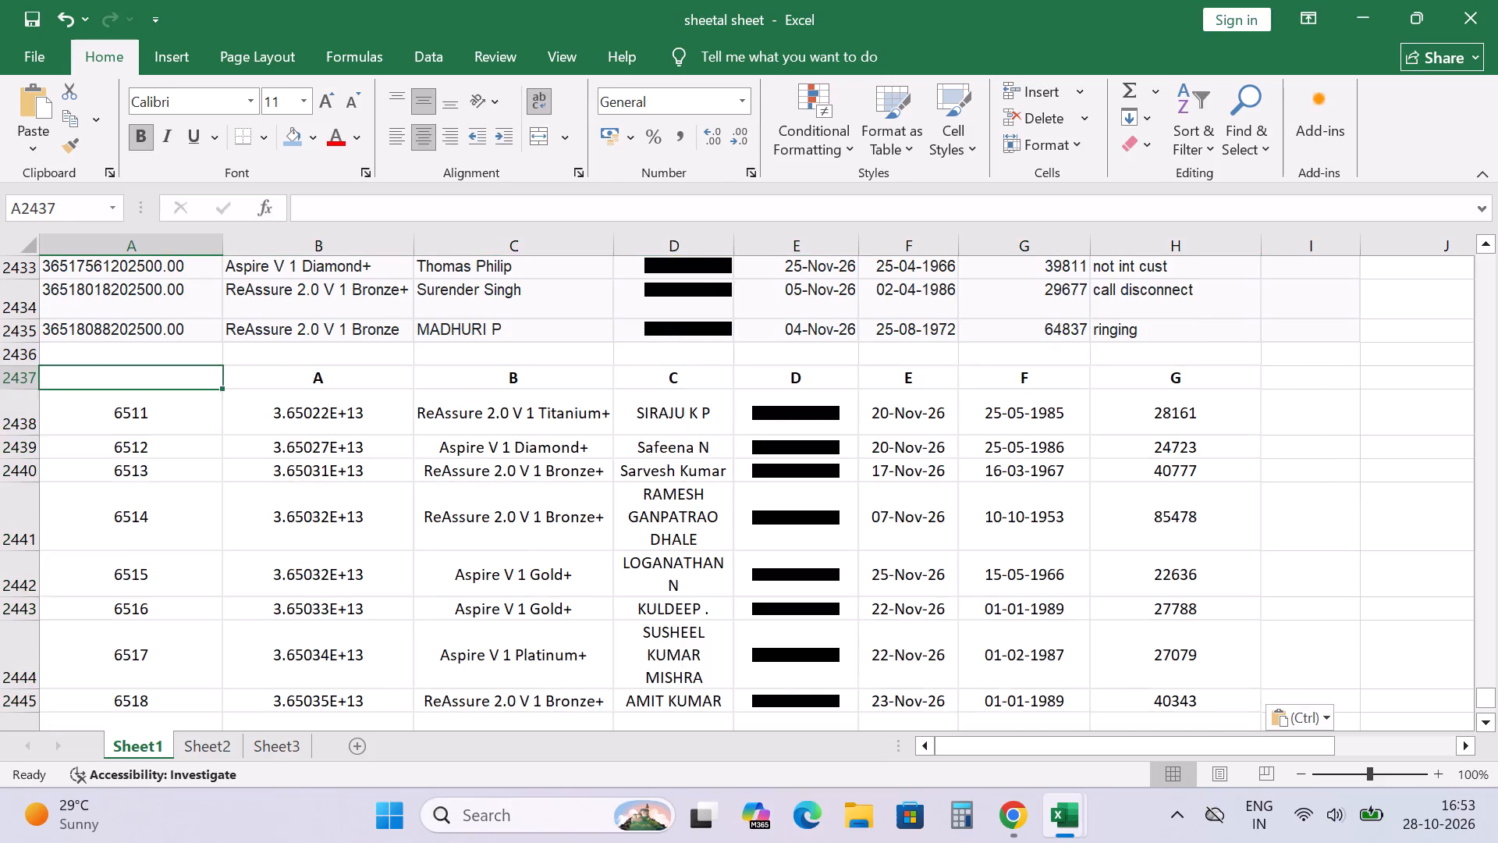
pyautogui.moveTo(122, 386); pyautogui.dragTo(183, 777)
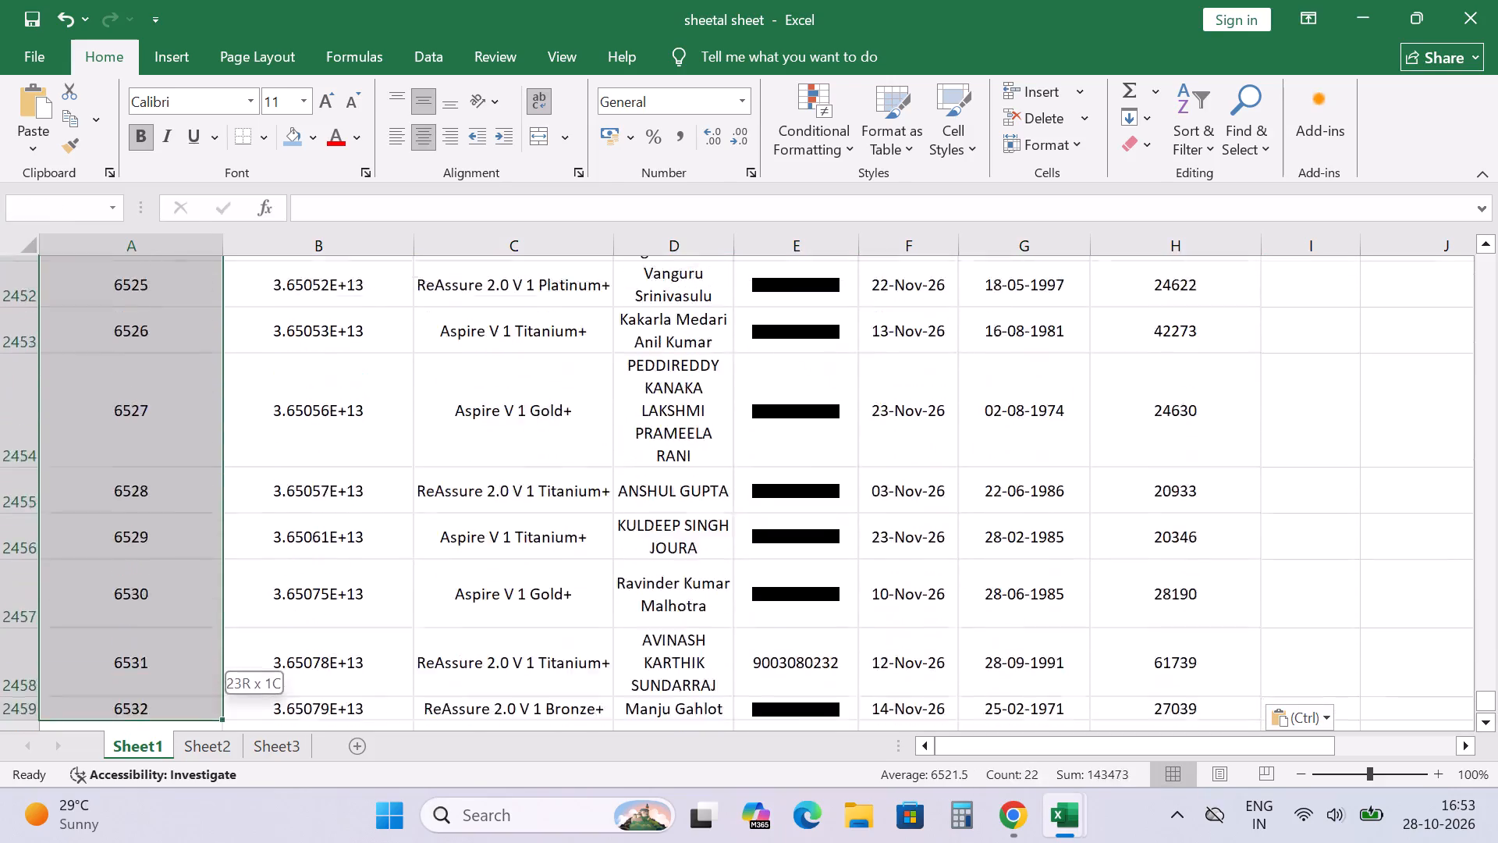
pyautogui.moveTo(183, 777); pyautogui.dragTo(172, 603)
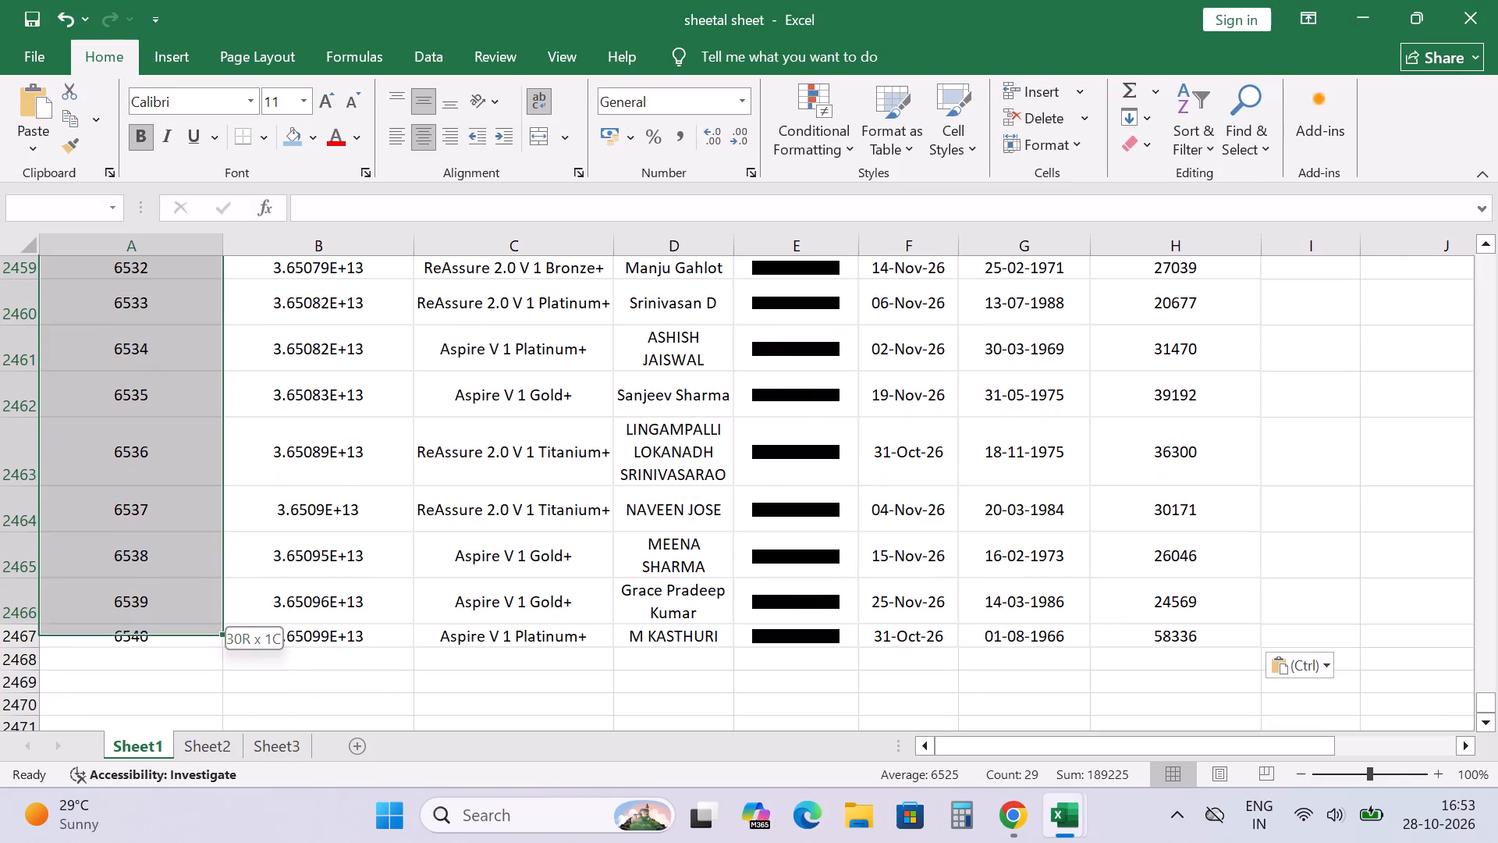
pyautogui.moveTo(172, 603); pyautogui.dragTo(172, 630)
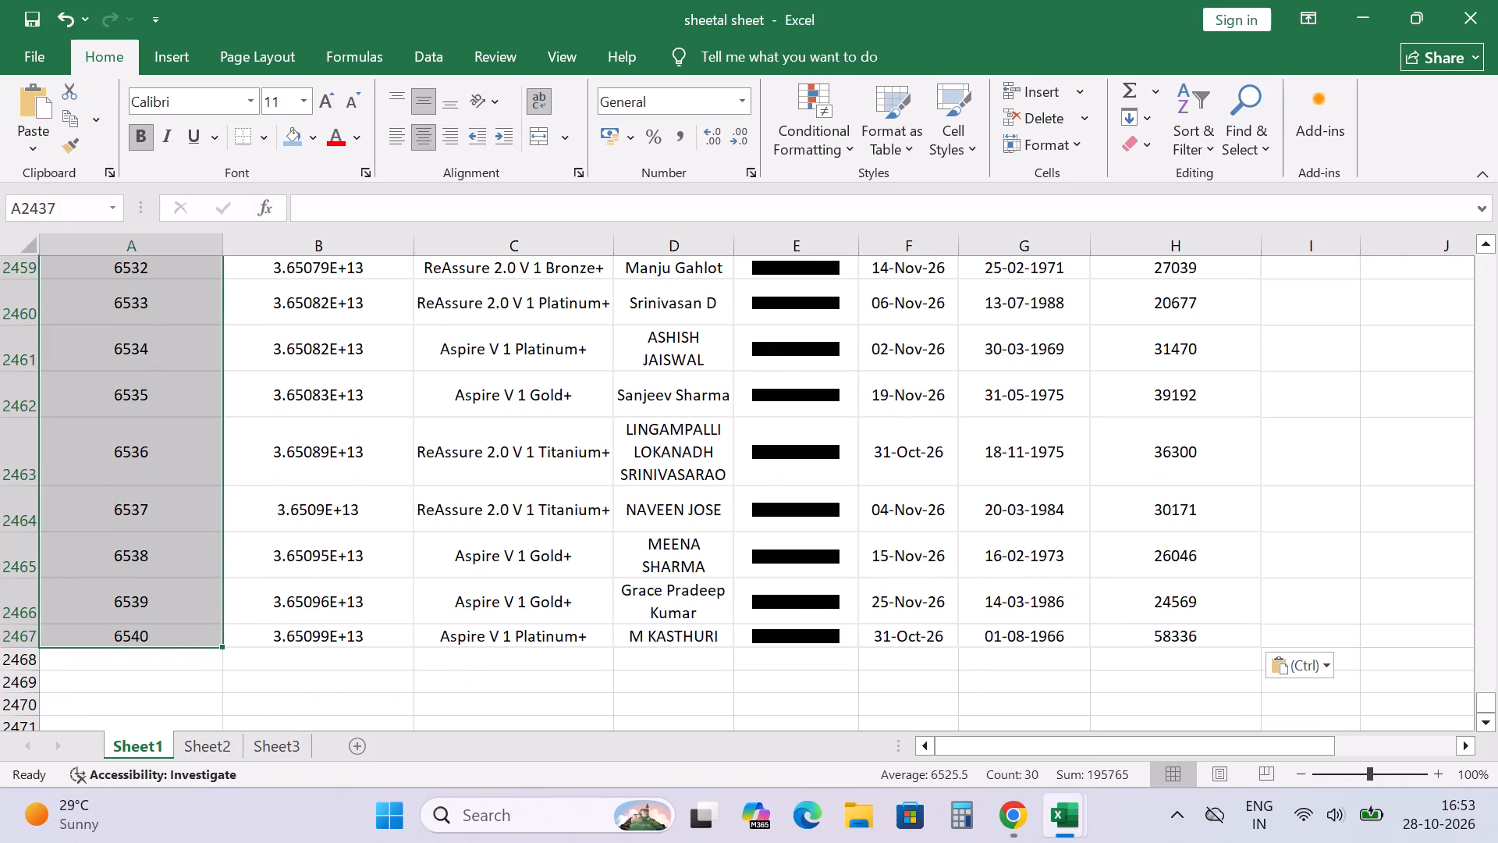
pyautogui.rightClick(172, 630)
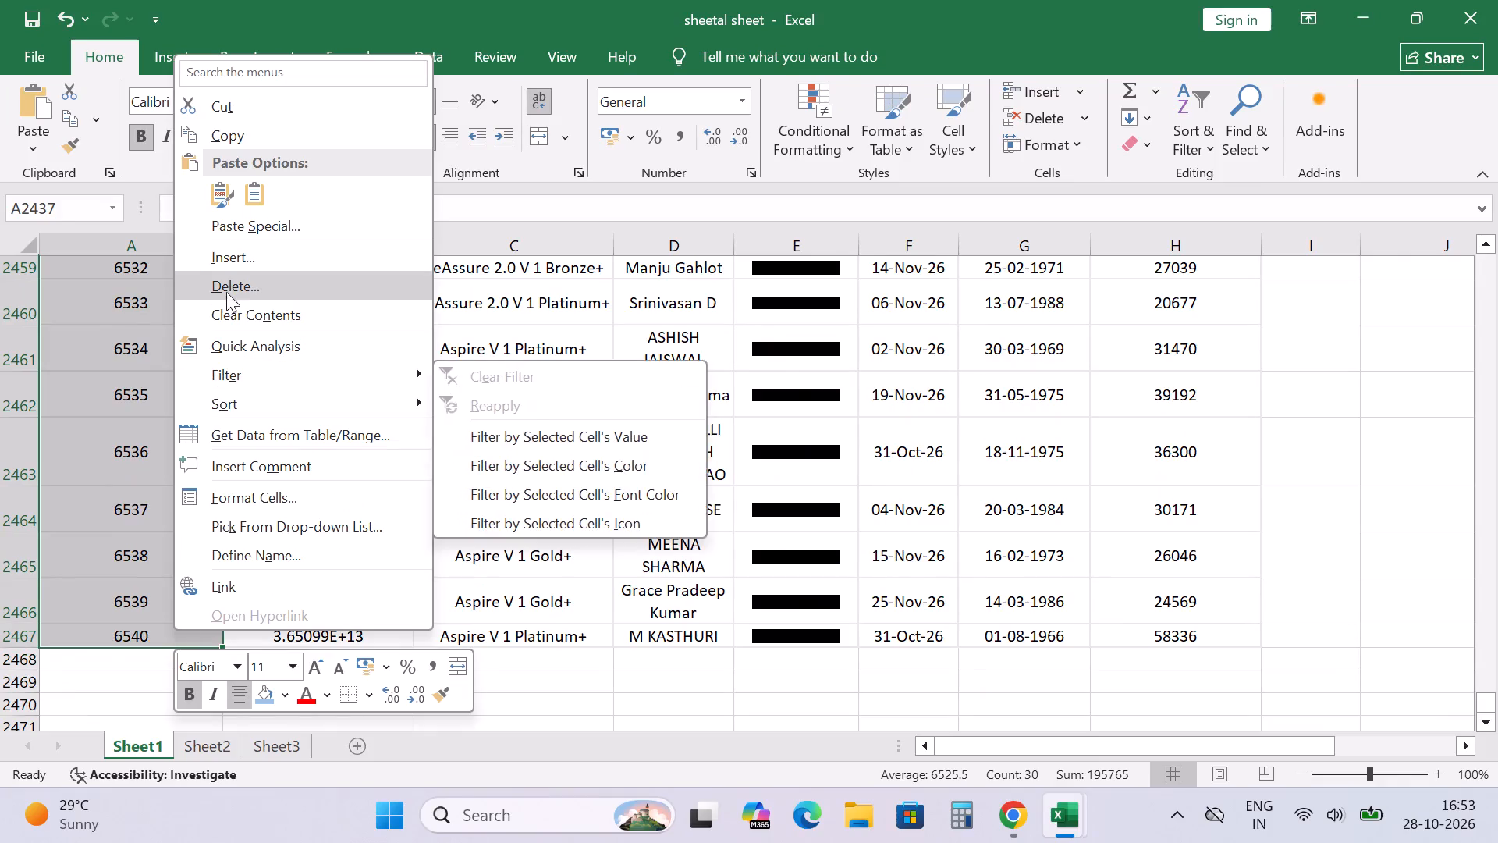
pyautogui.click(226, 289)
pyautogui.click(210, 405)
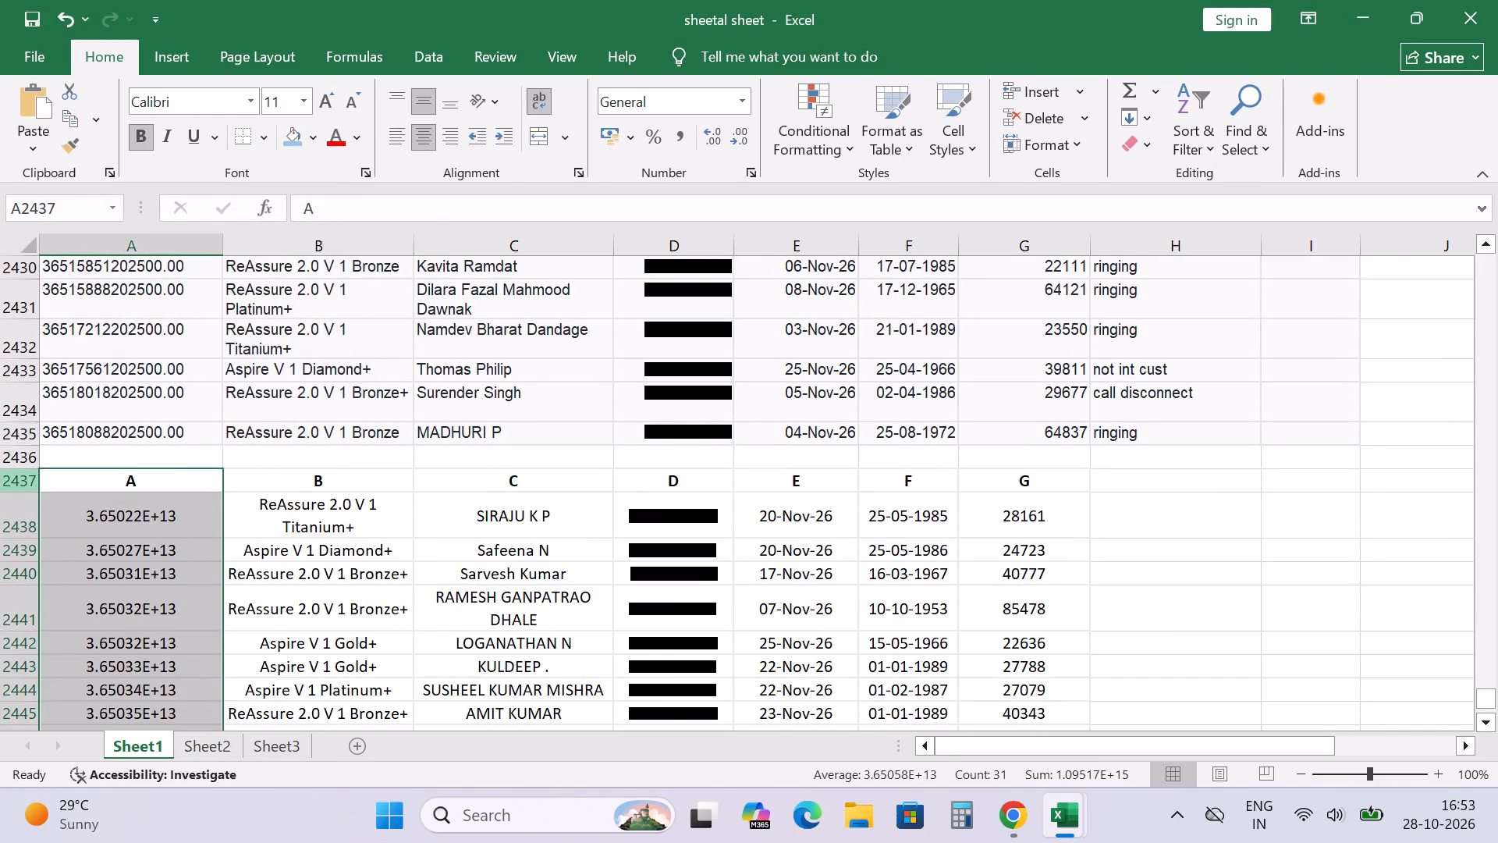
# Delete the column-letter header row 2437 and the blank row 2436 above the pasted records.
pyautogui.rightClick(22, 479)
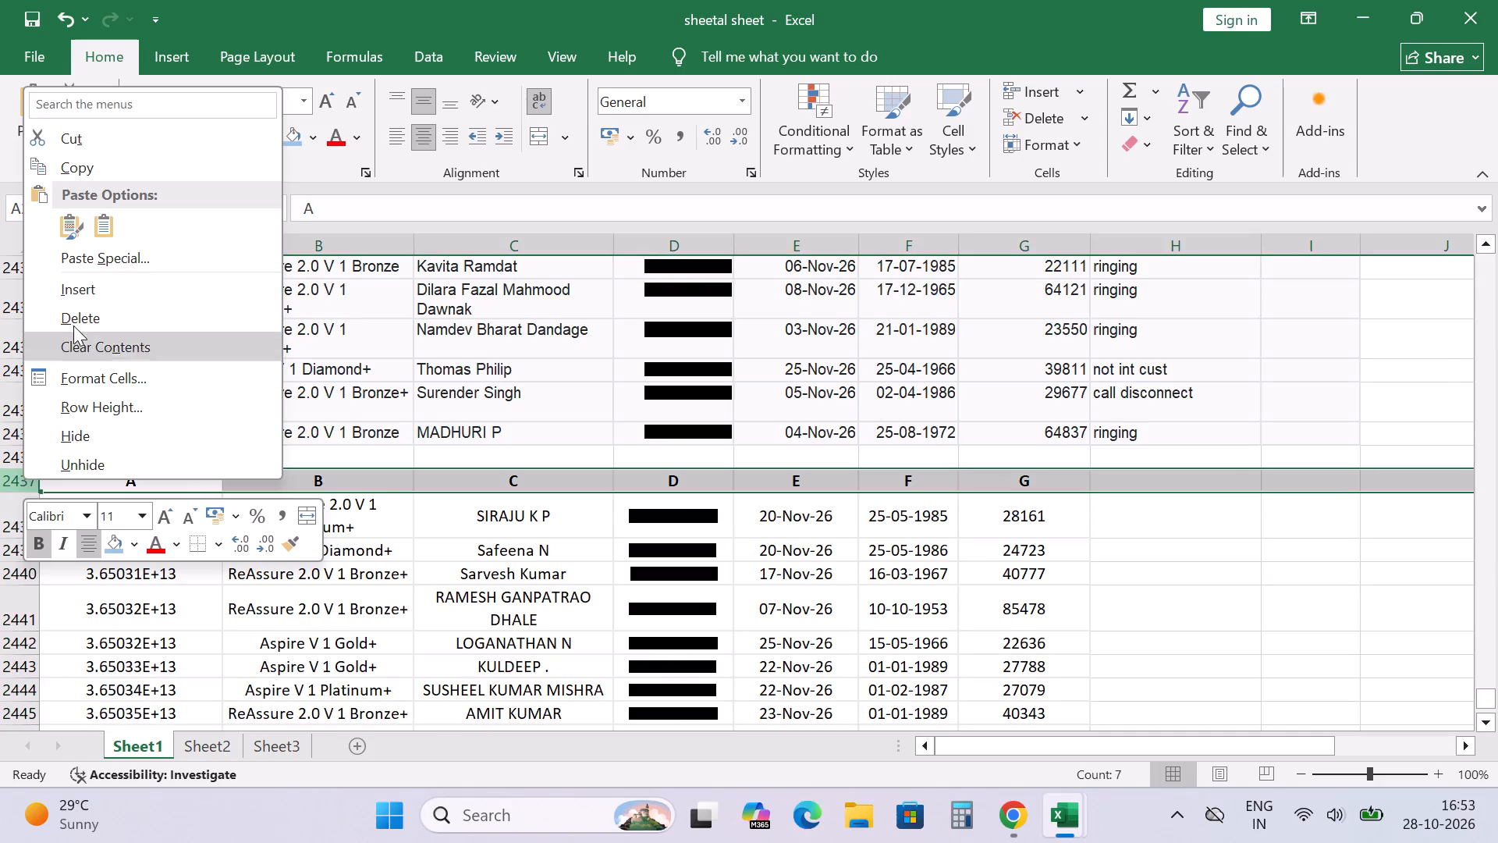
pyautogui.click(78, 316)
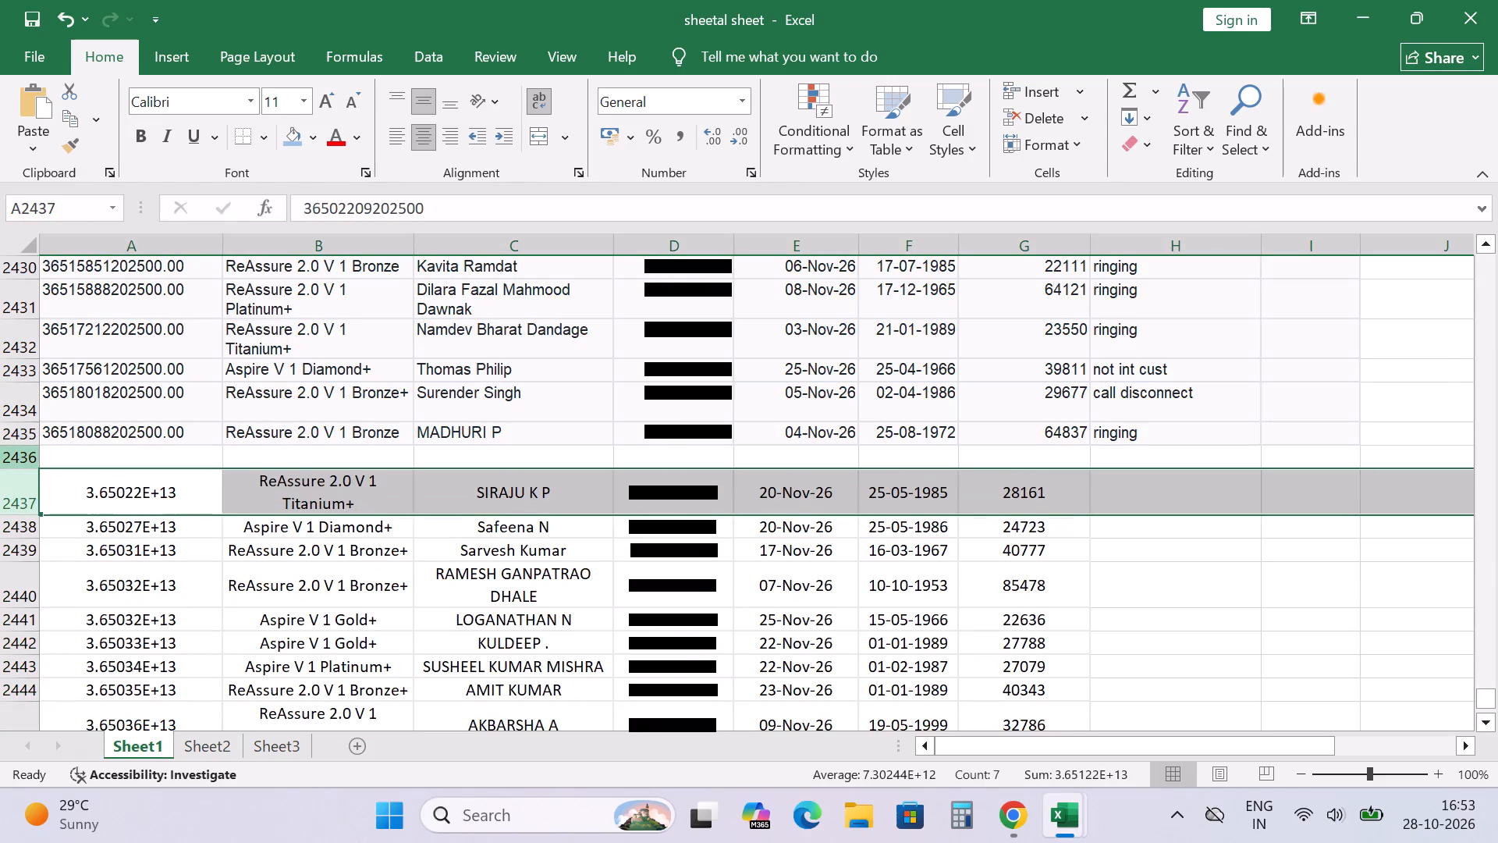
pyautogui.click(27, 454)
pyautogui.rightClick(27, 454)
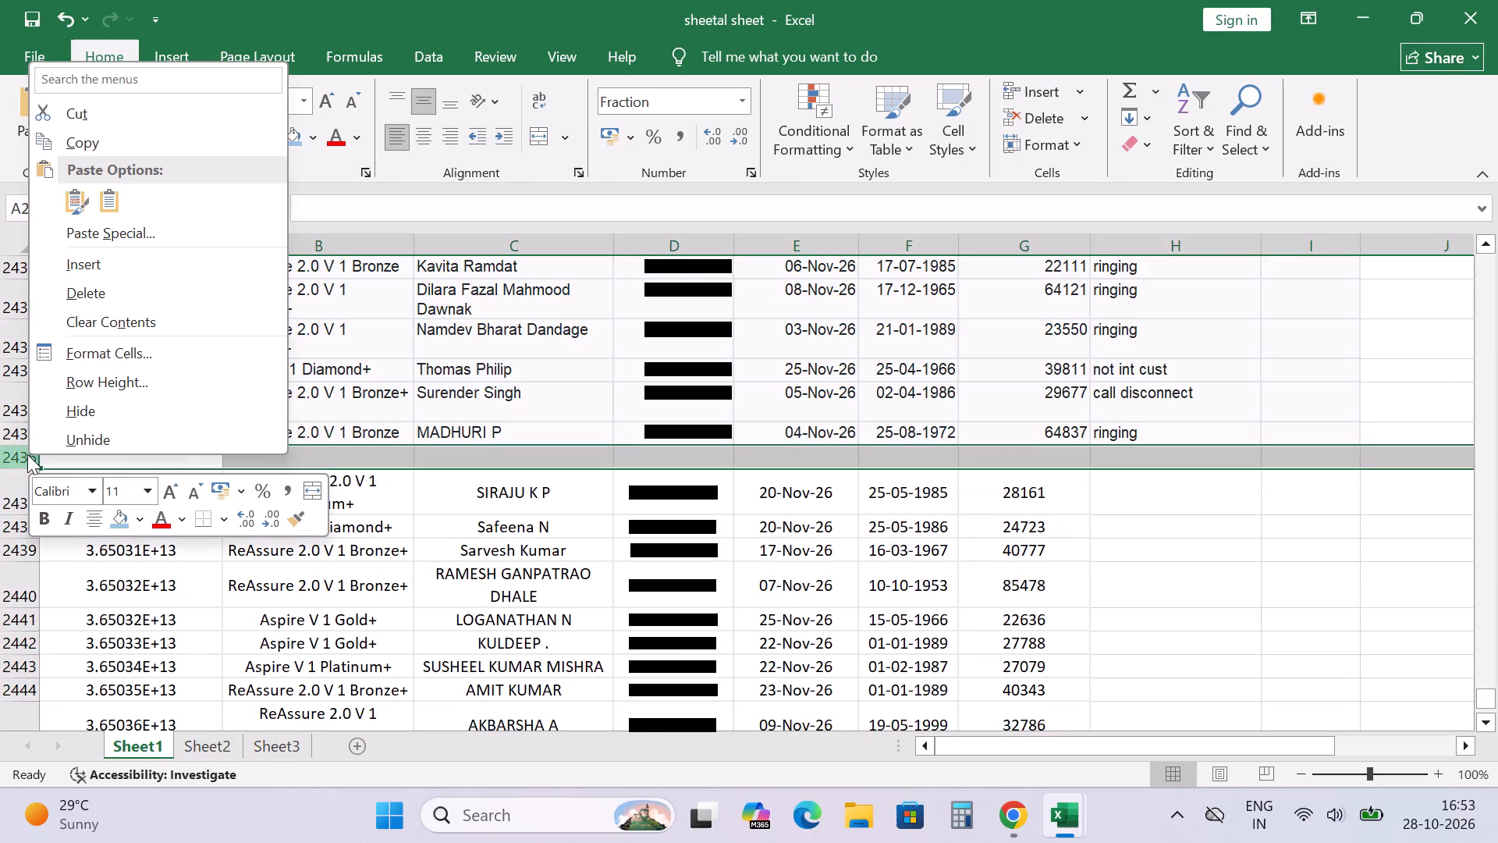
pyautogui.click(105, 286)
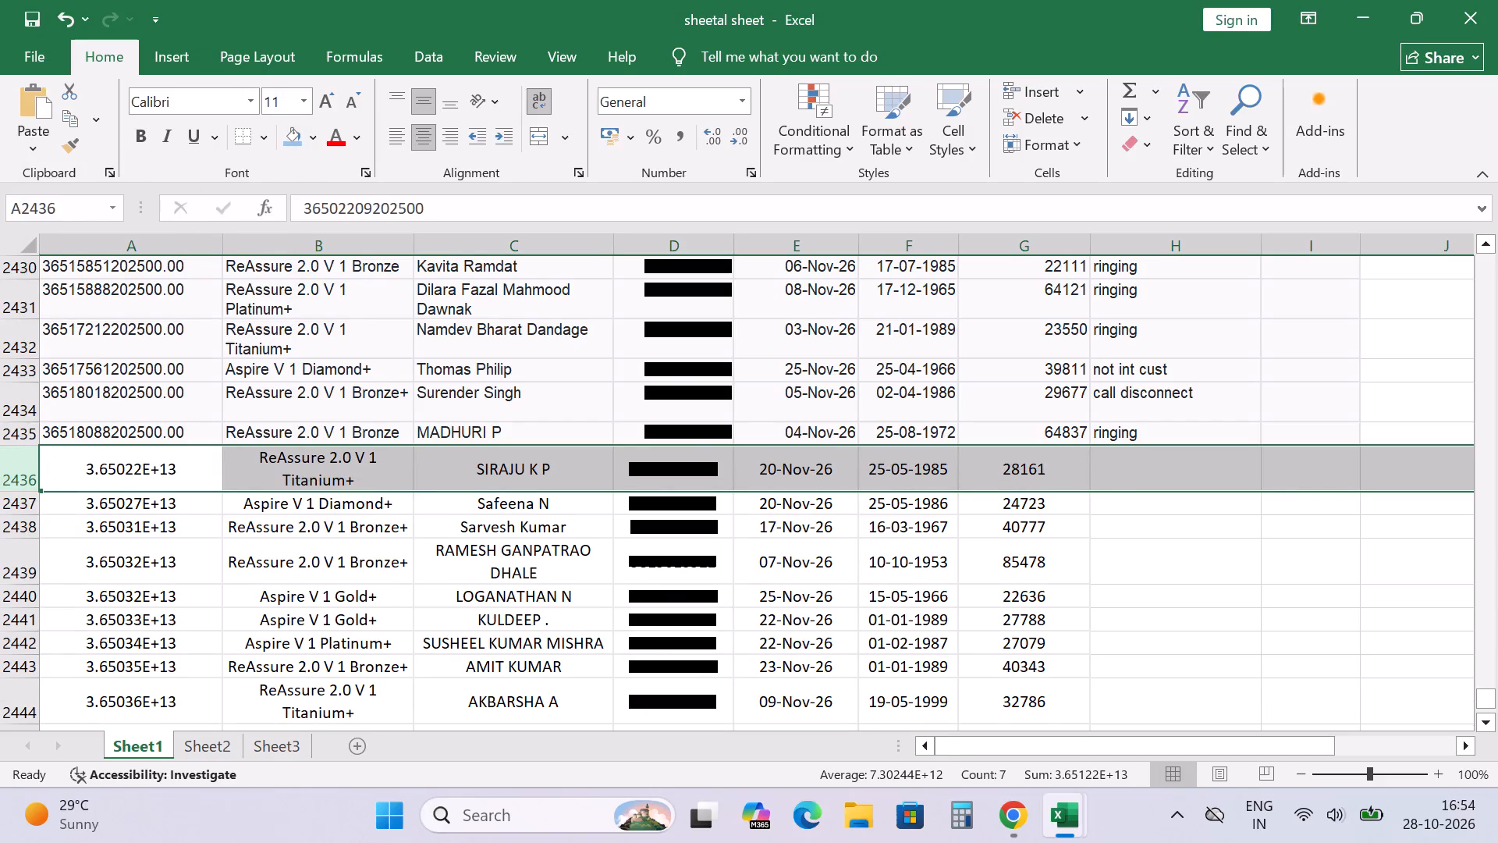
# Format the pasted policy numbers in A2436:A2465 as Number and save the workbook.
pyautogui.moveTo(48, 453); pyautogui.dragTo(169, 767)
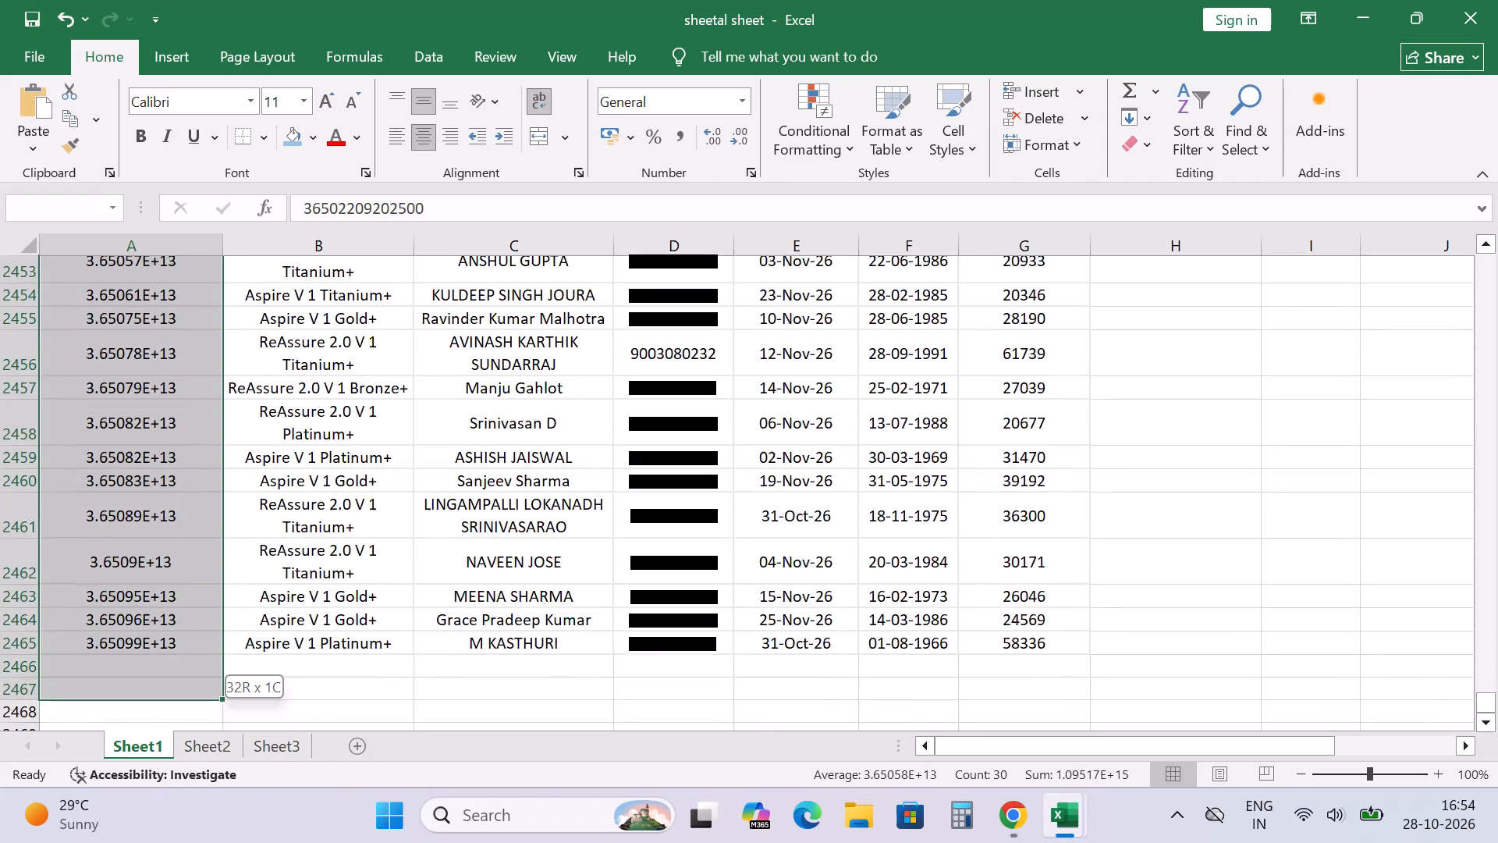
pyautogui.moveTo(169, 767); pyautogui.dragTo(176, 599)
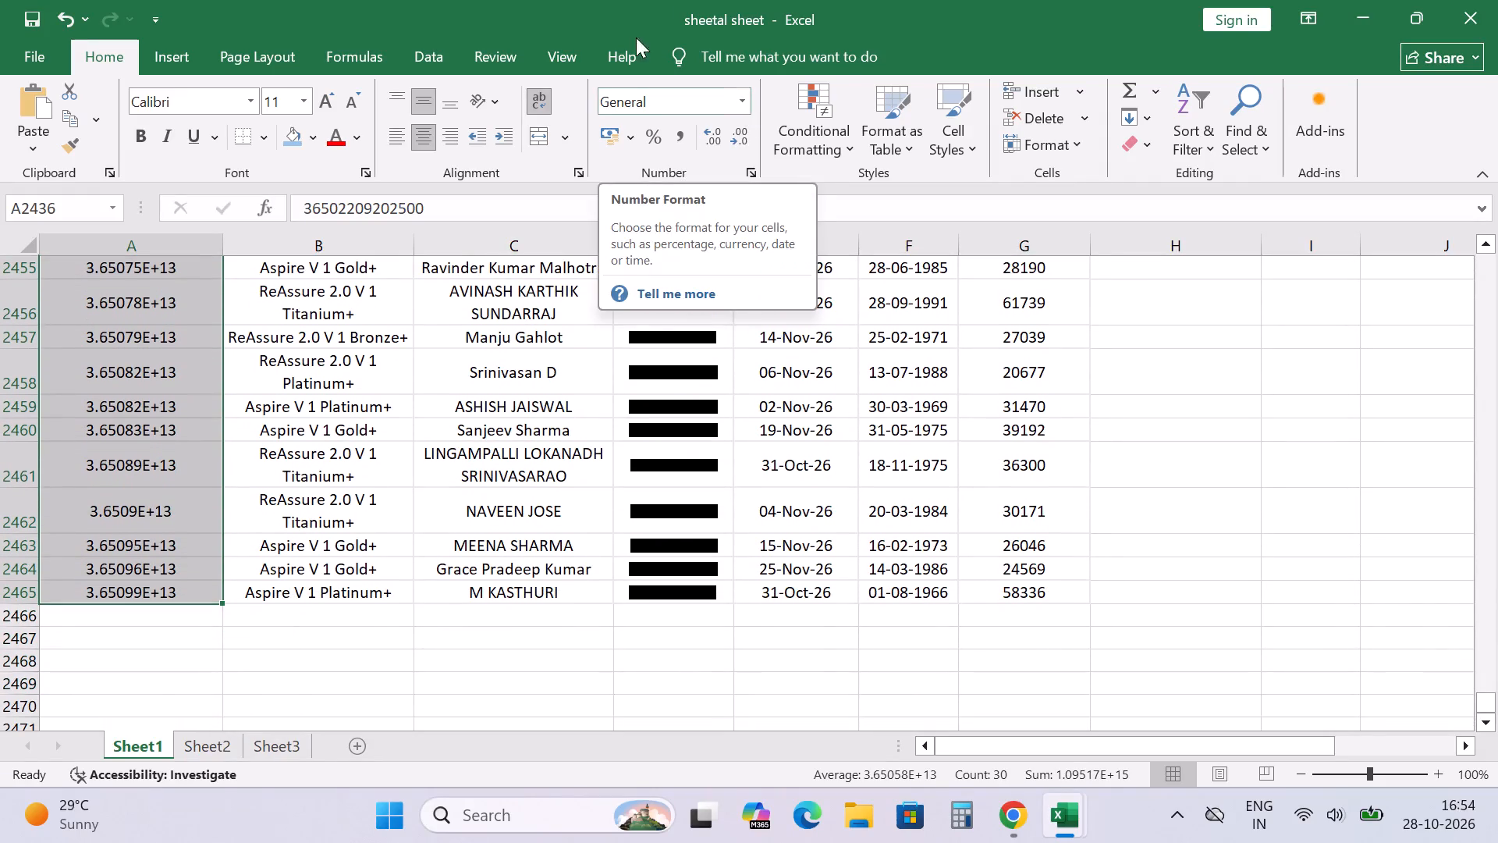
pyautogui.click(733, 90)
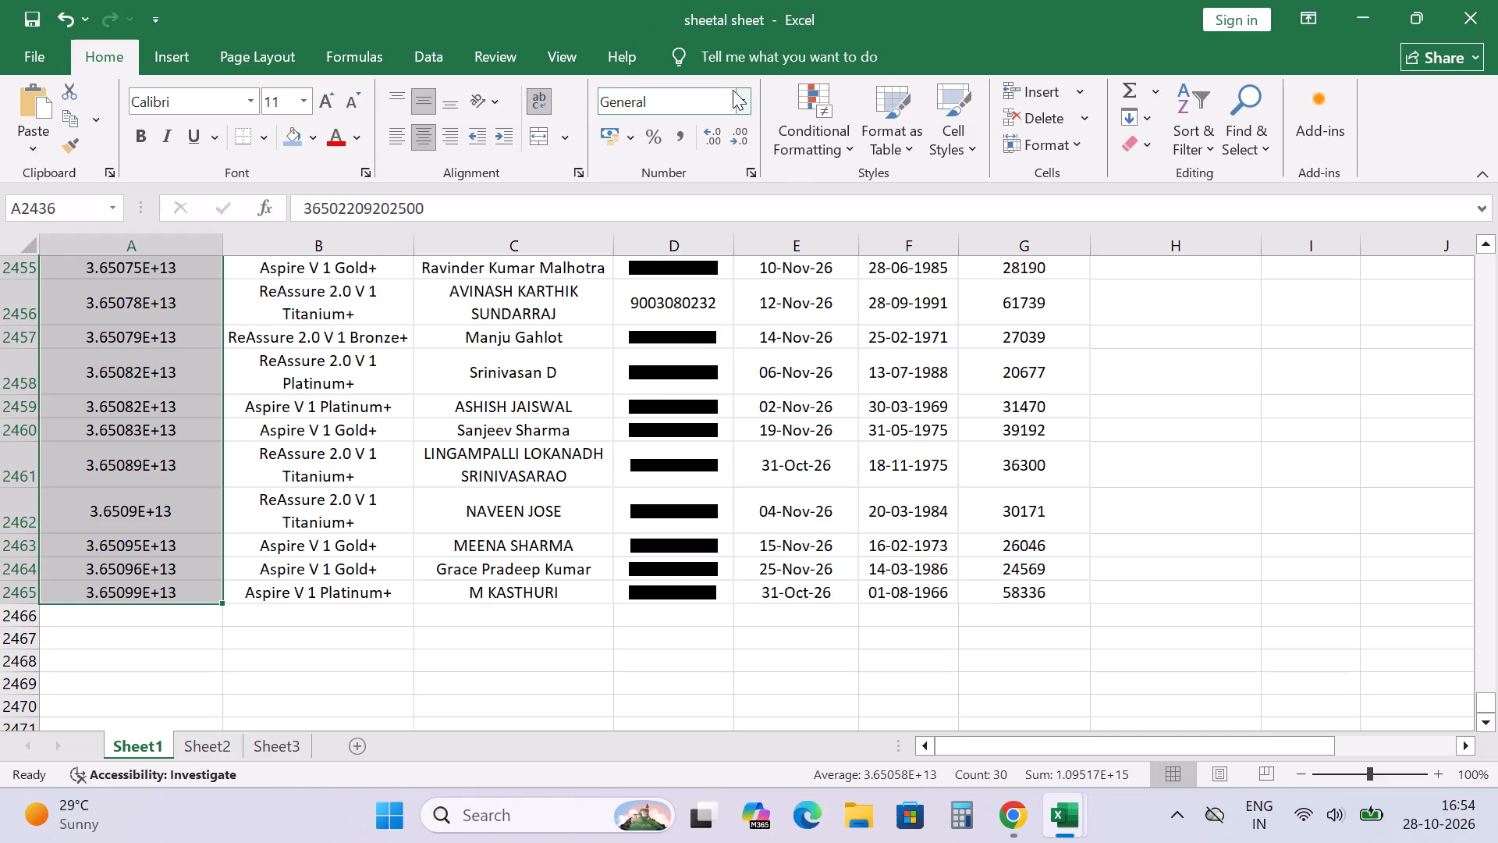
pyautogui.click(701, 104)
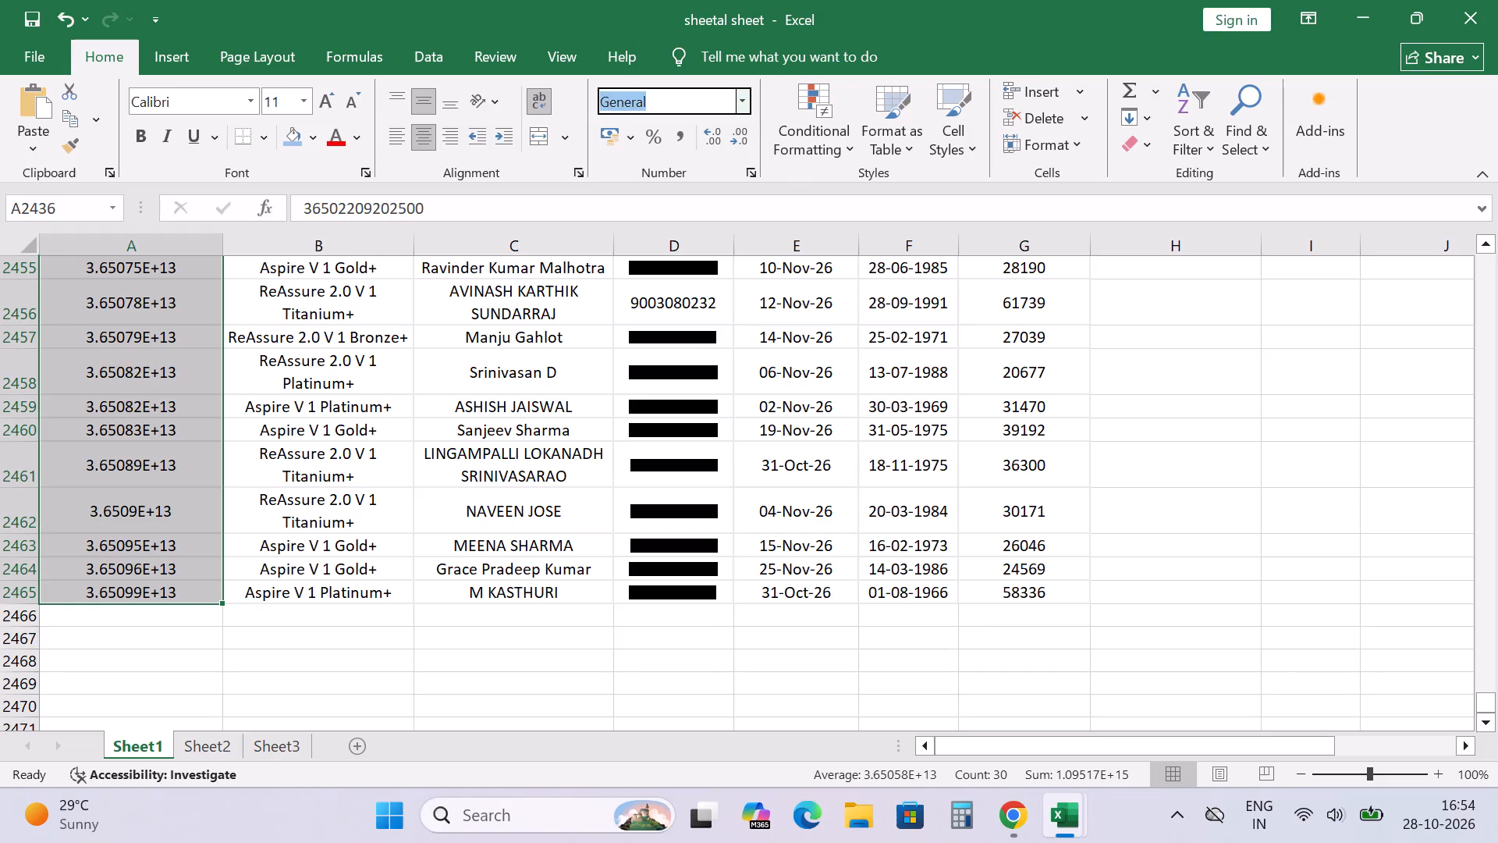
pyautogui.click(743, 105)
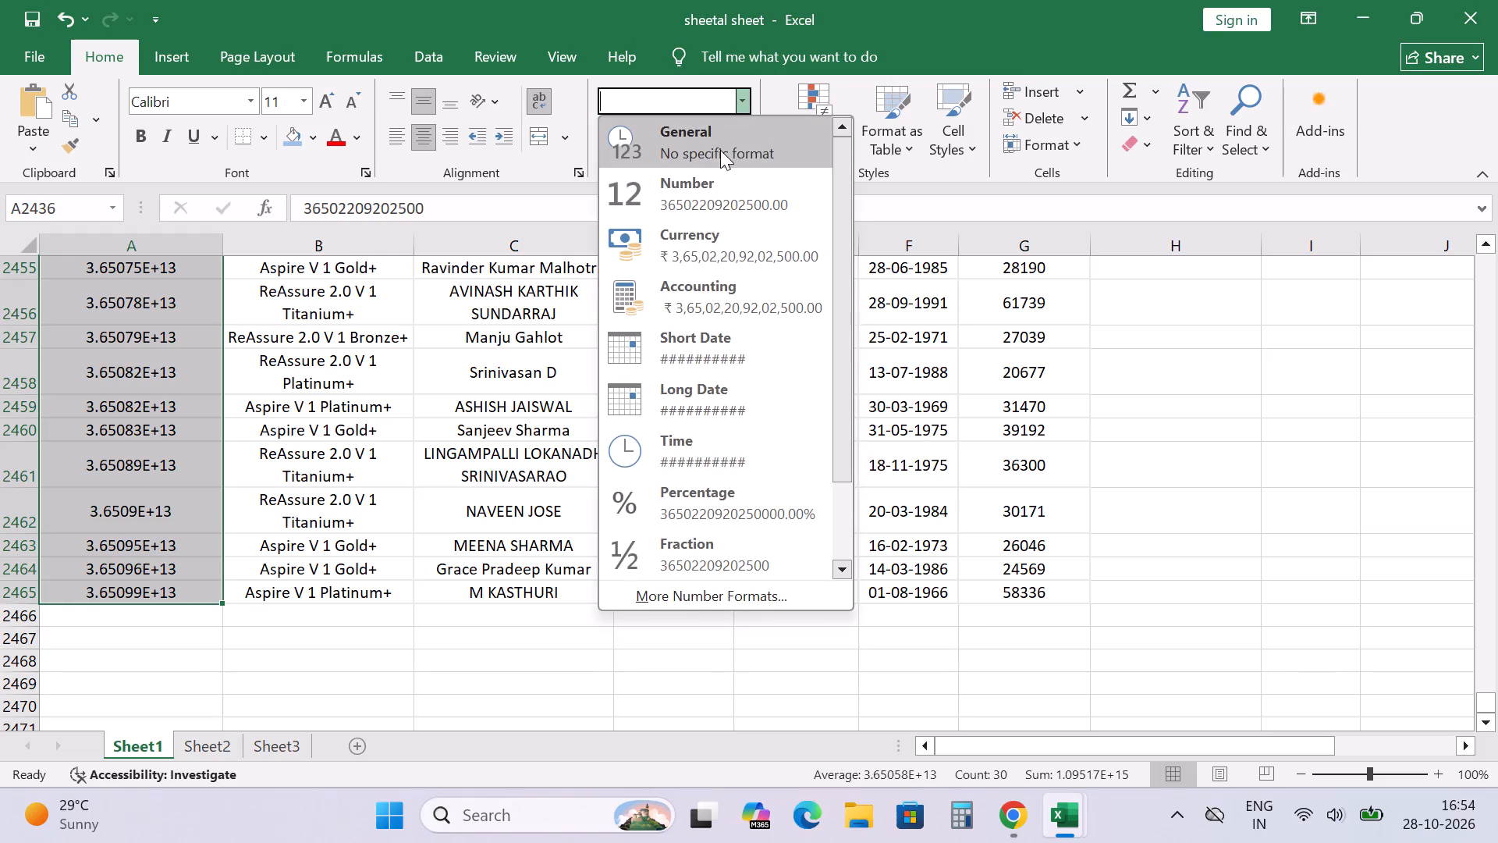
pyautogui.click(712, 194)
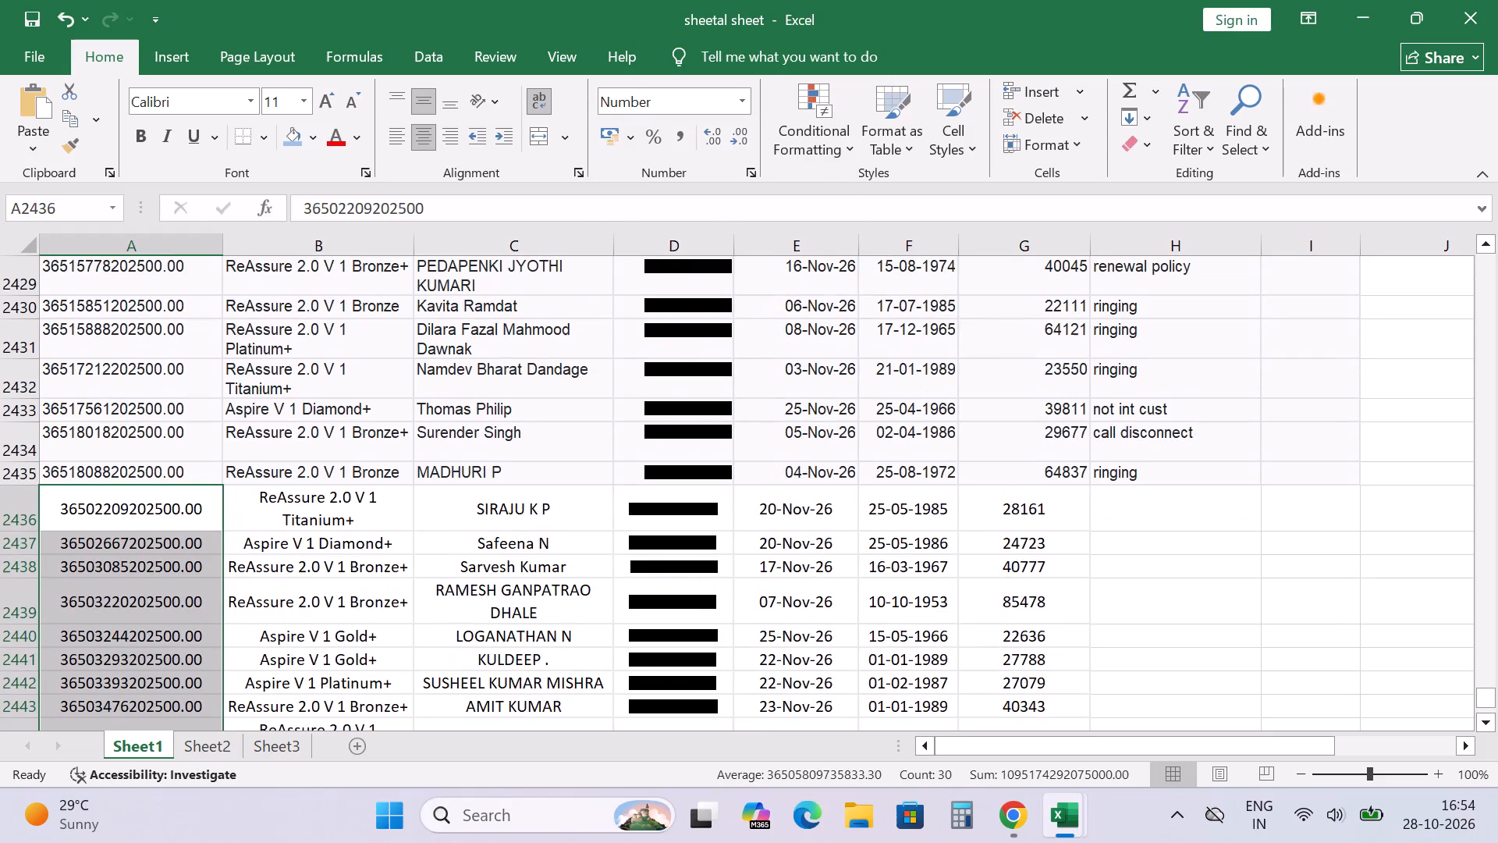
pyautogui.hotkey('ctrl', 's')
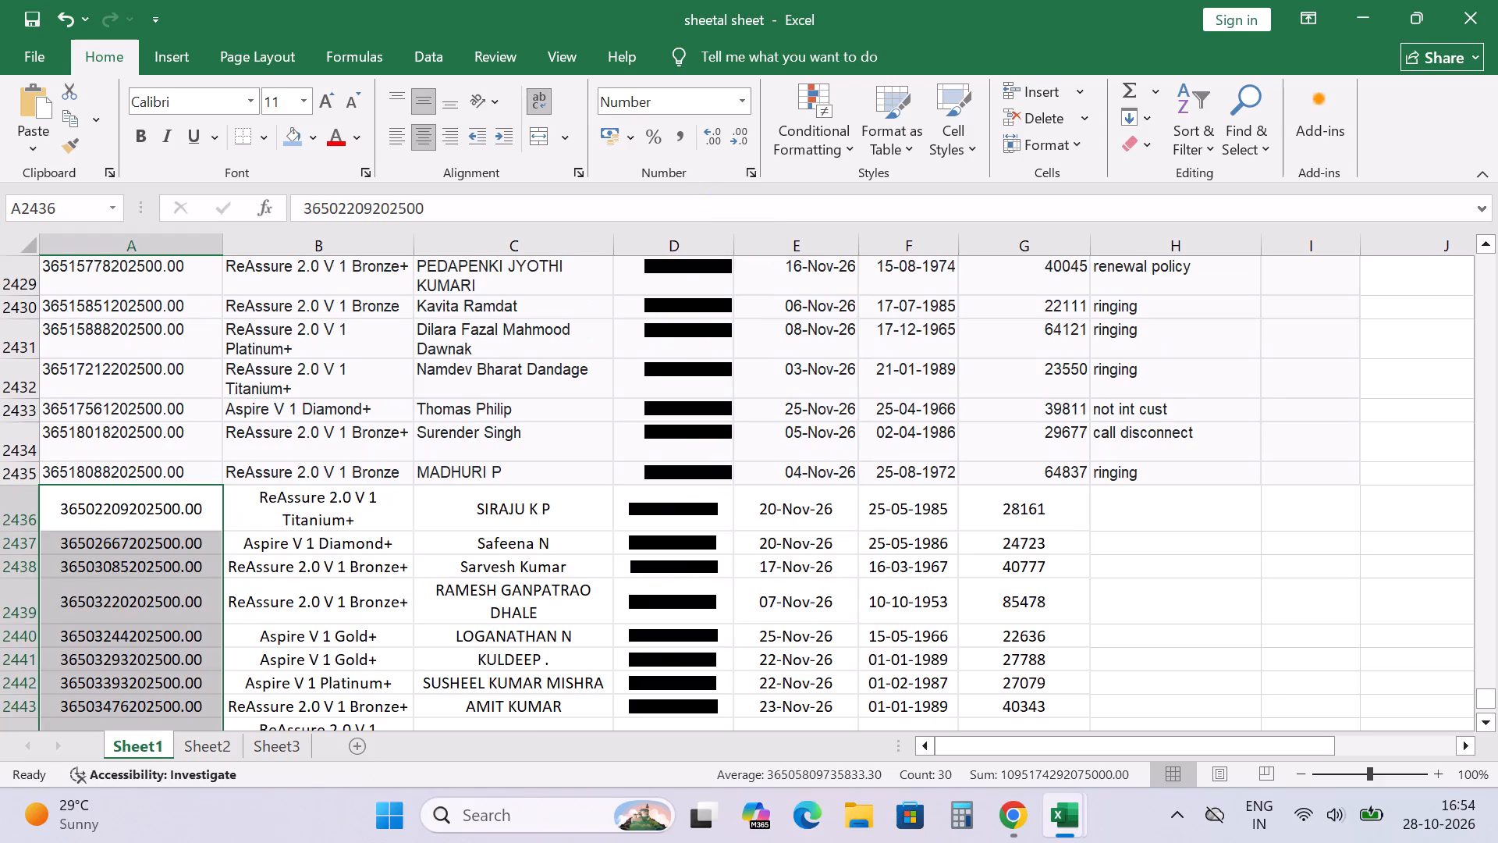
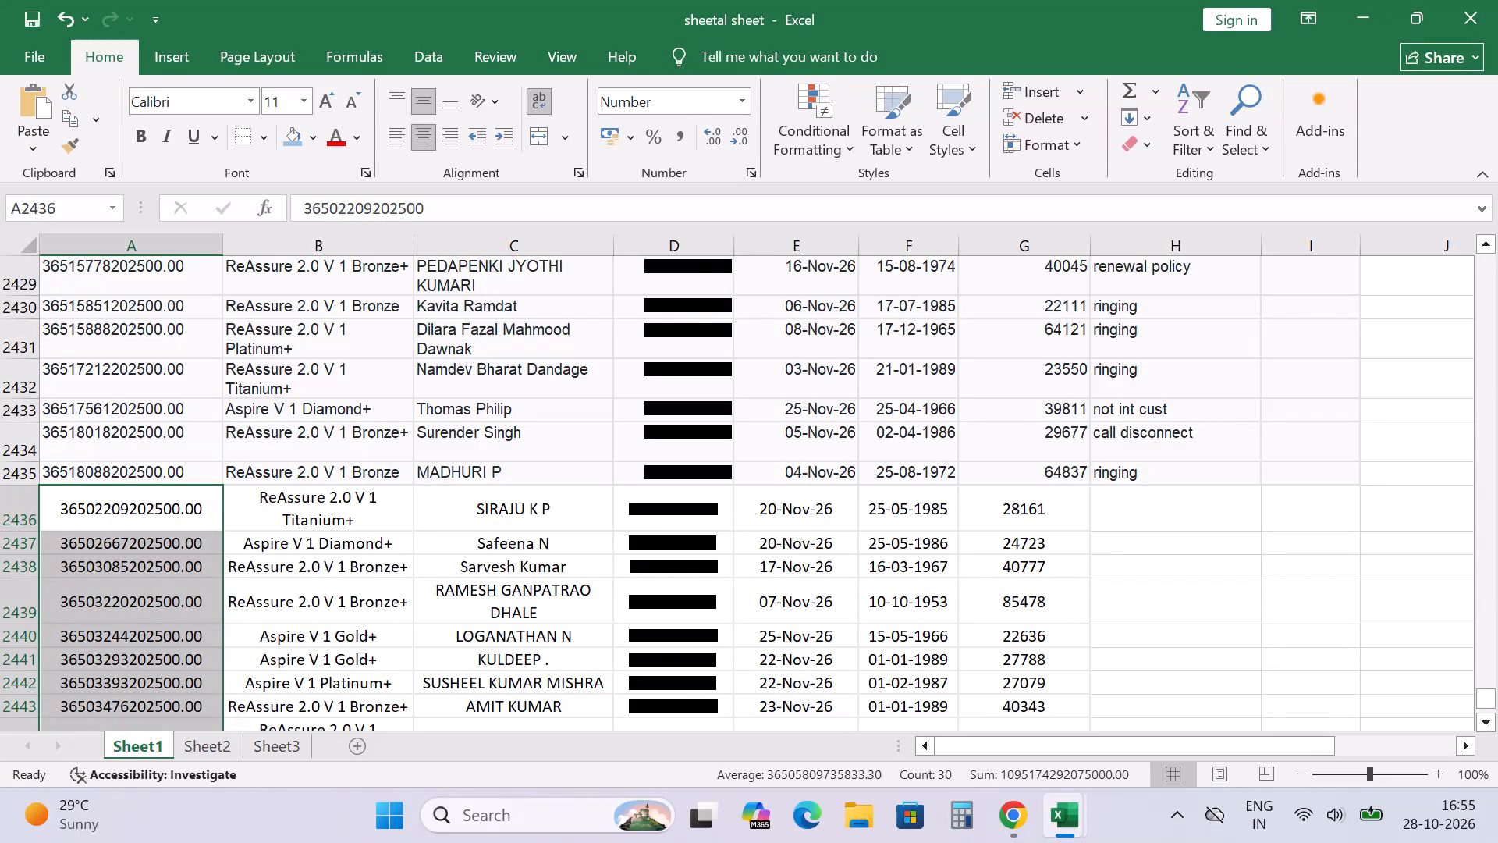
# Select the entire row 2436, the first of the newly pasted customer records on Sheet1.
pyautogui.click(1, 500)
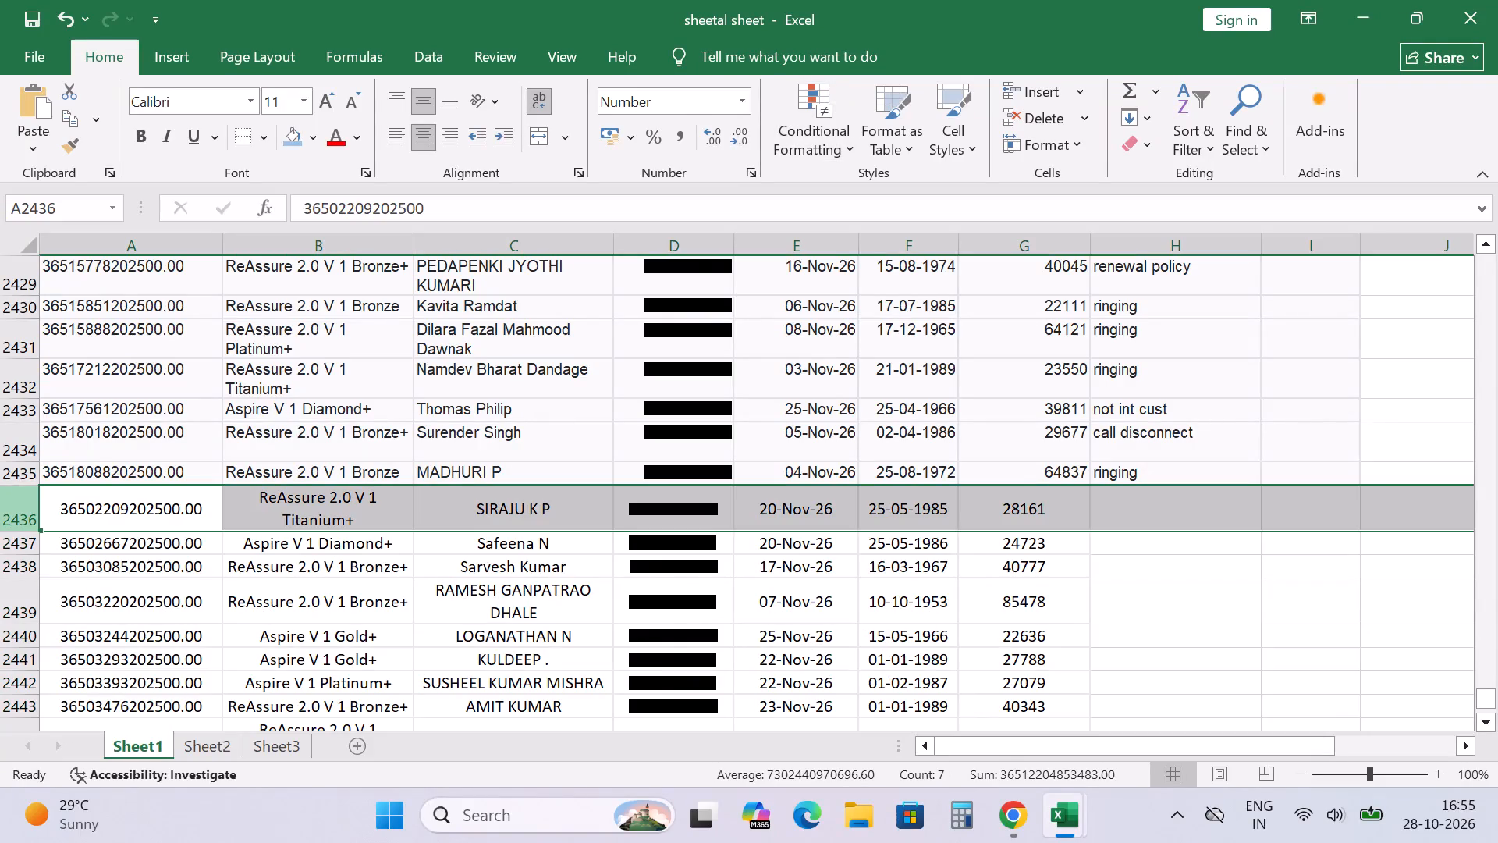
pyautogui.hscroll(1, 231, 492)
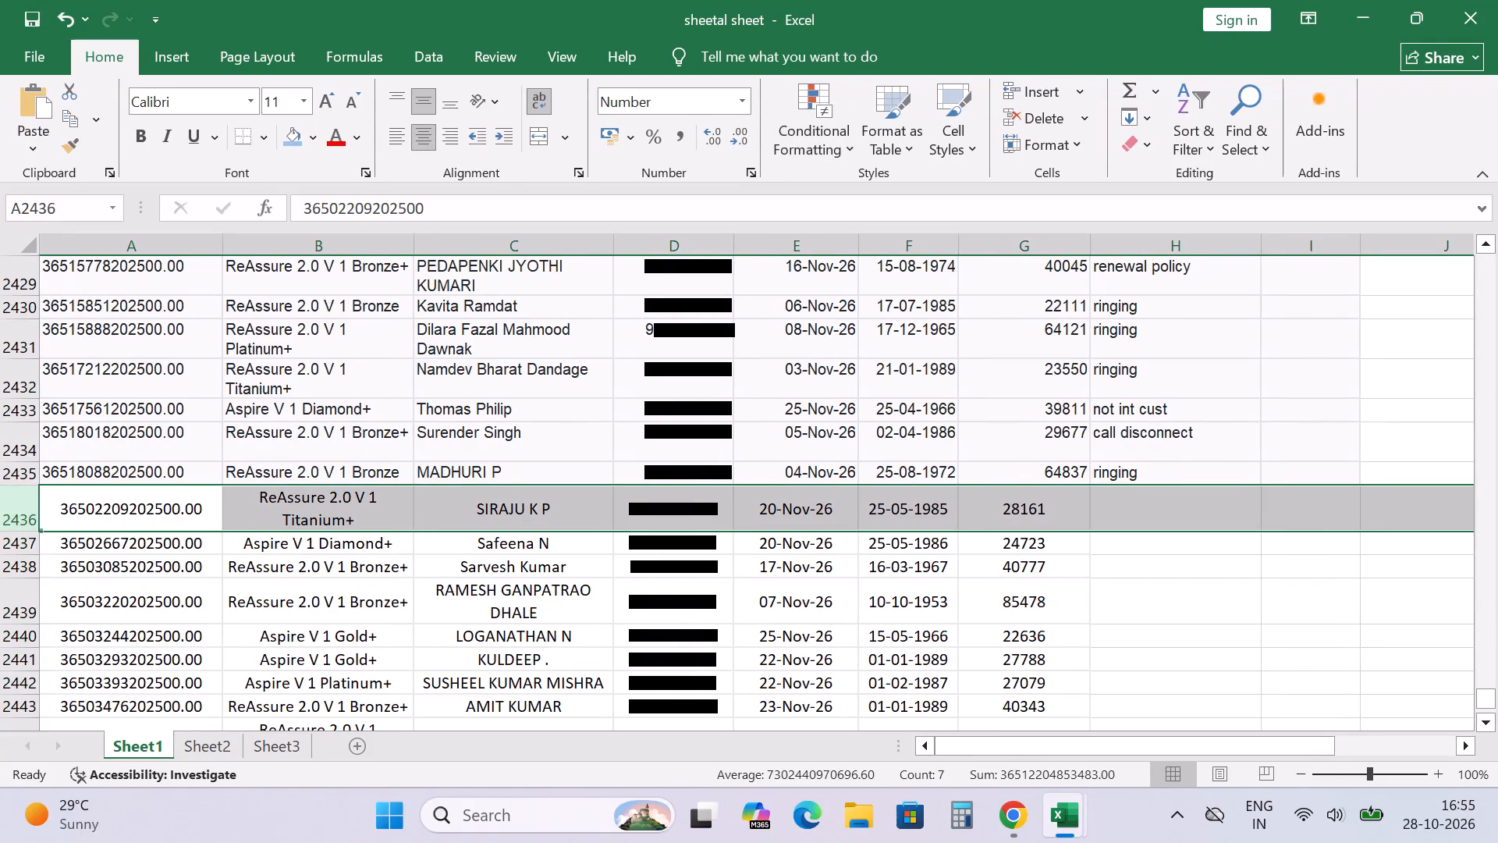
pyautogui.click(22, 512)
pyautogui.scroll(-1, 421, 574)
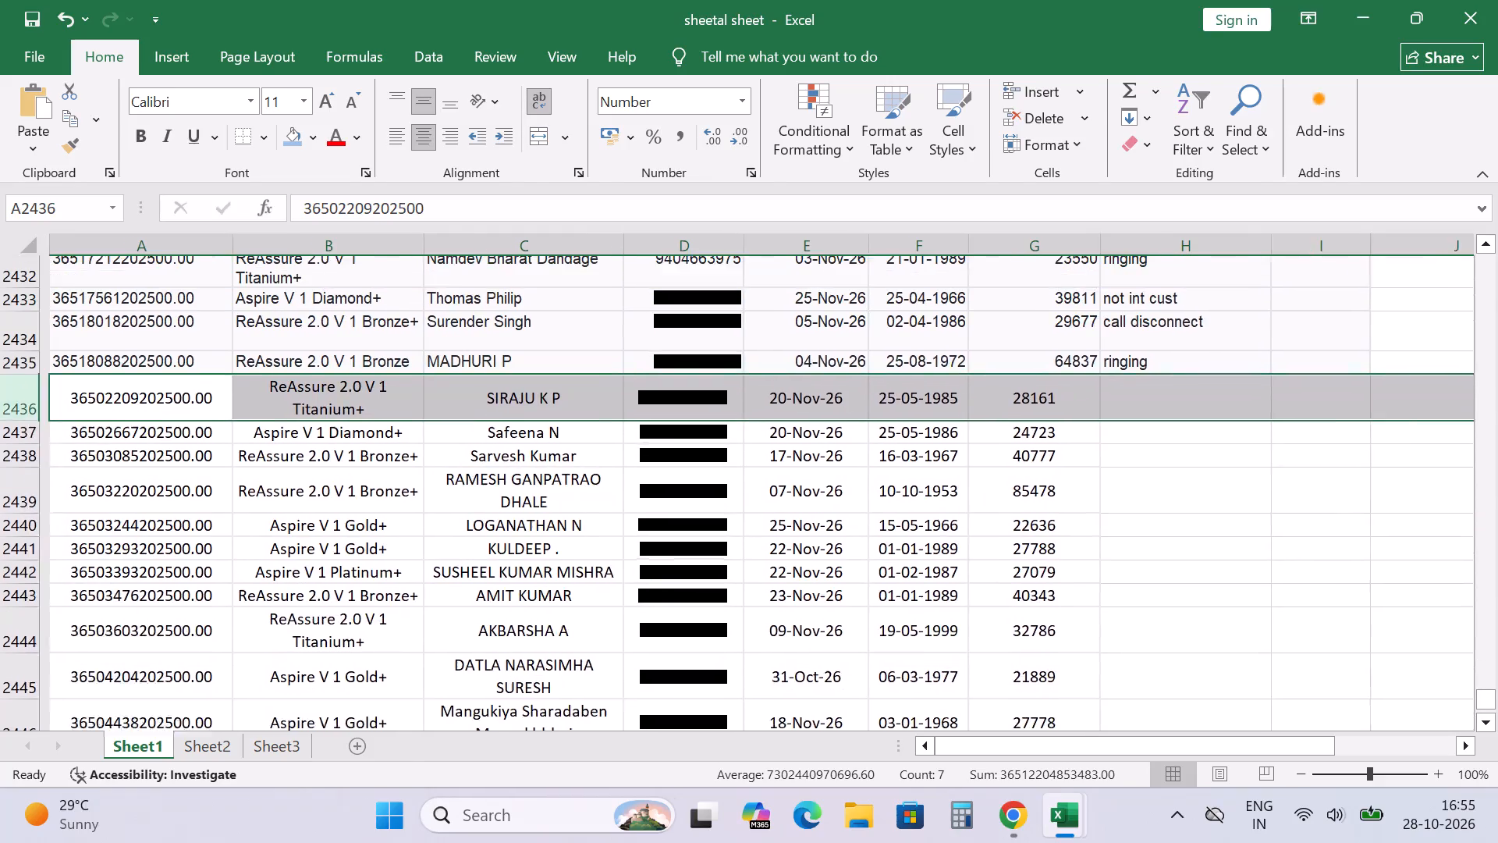
pyautogui.scroll(1, 421, 574)
pyautogui.click(28, 542)
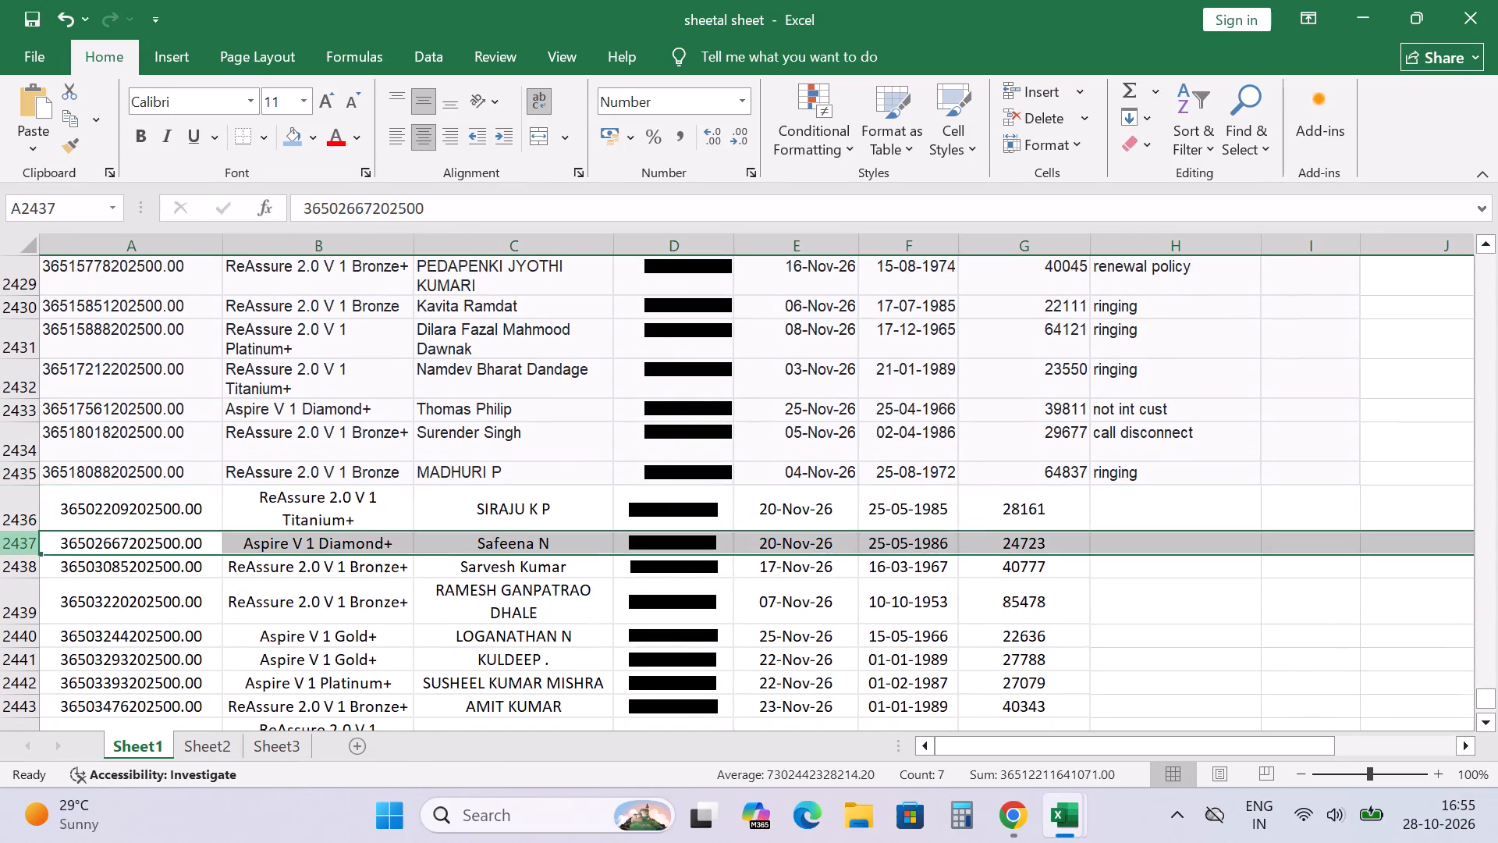
pyautogui.click(17, 514)
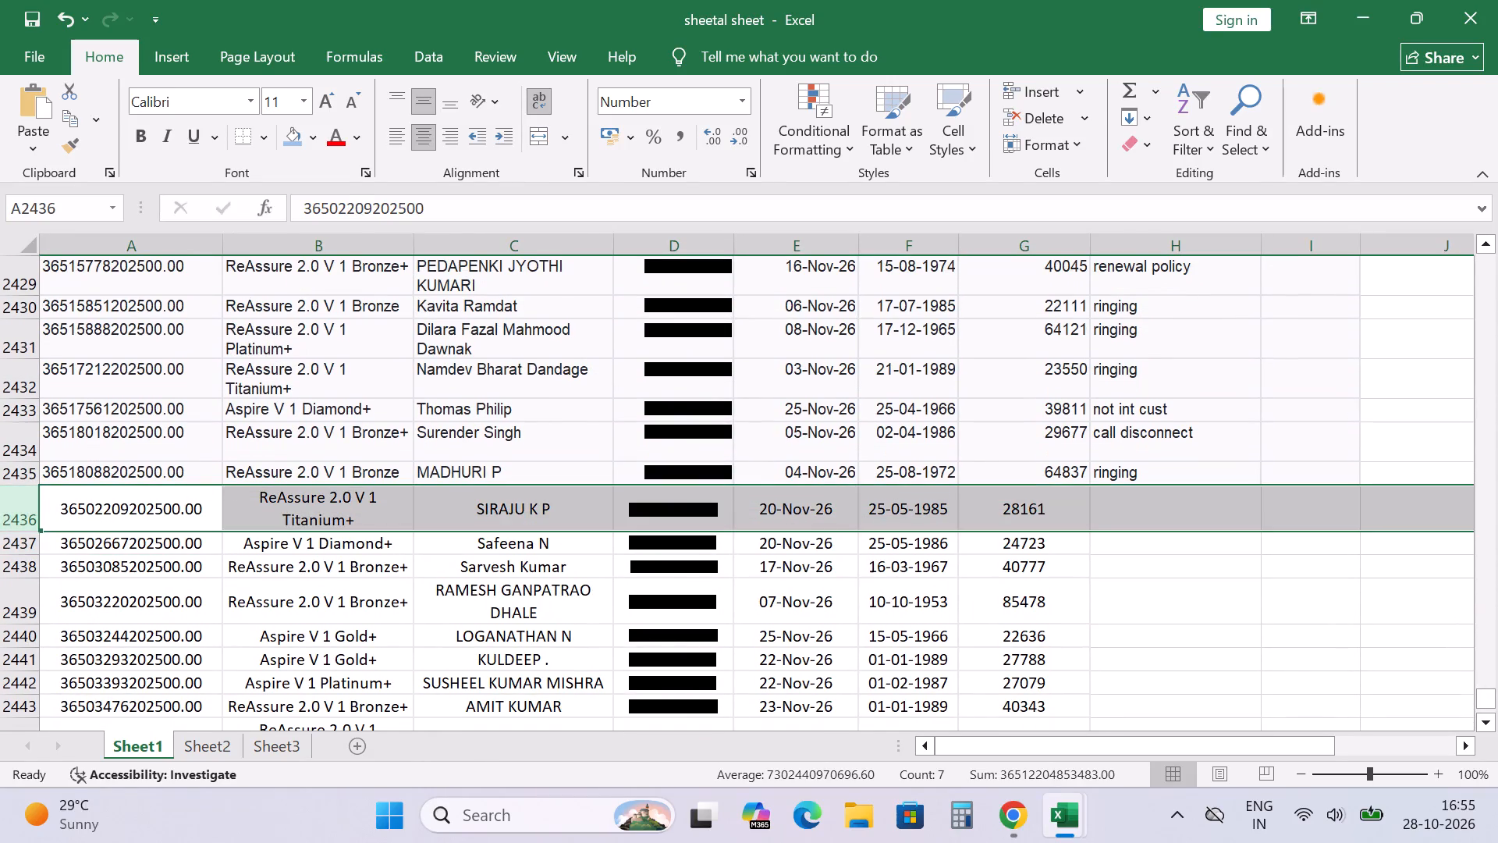